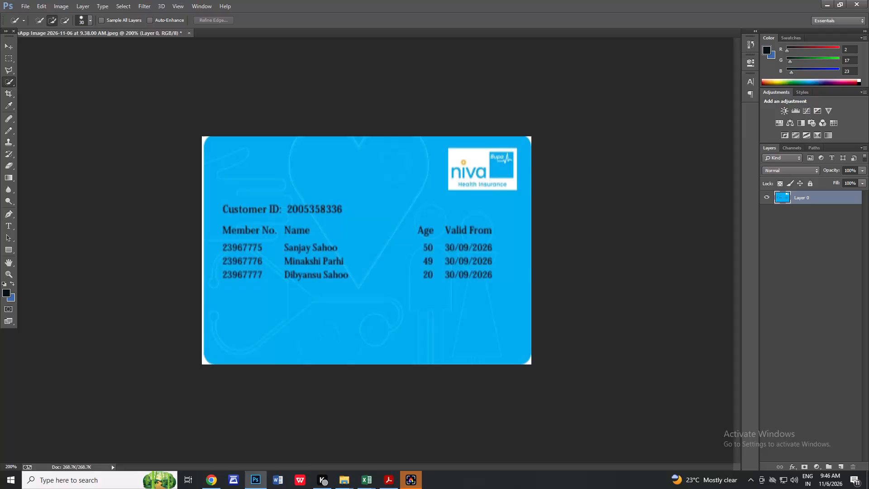
Close the WhatsApp image open in Adobe Express Photos and the PDF open in Acrobat.
click(414, 482)
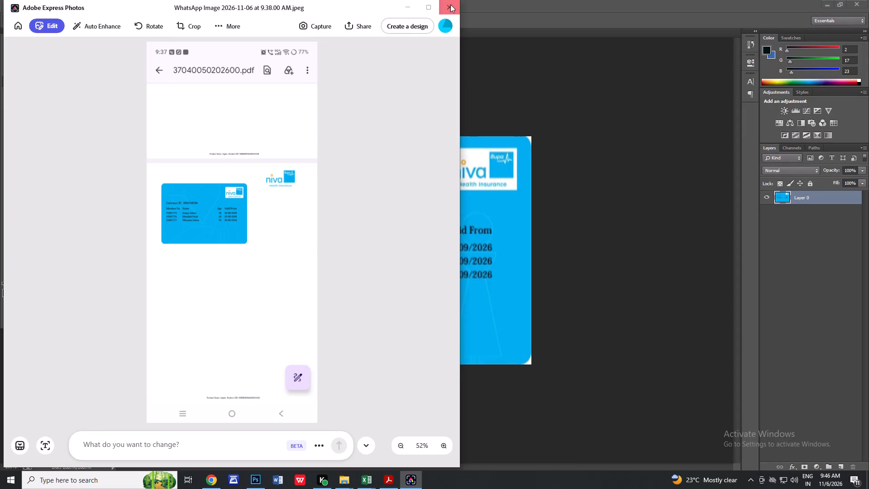
click(450, 5)
click(389, 479)
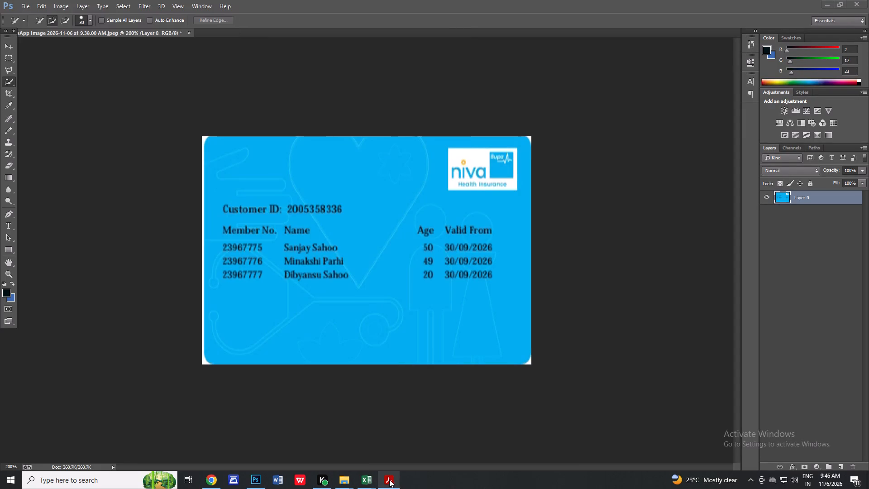
click(857, 10)
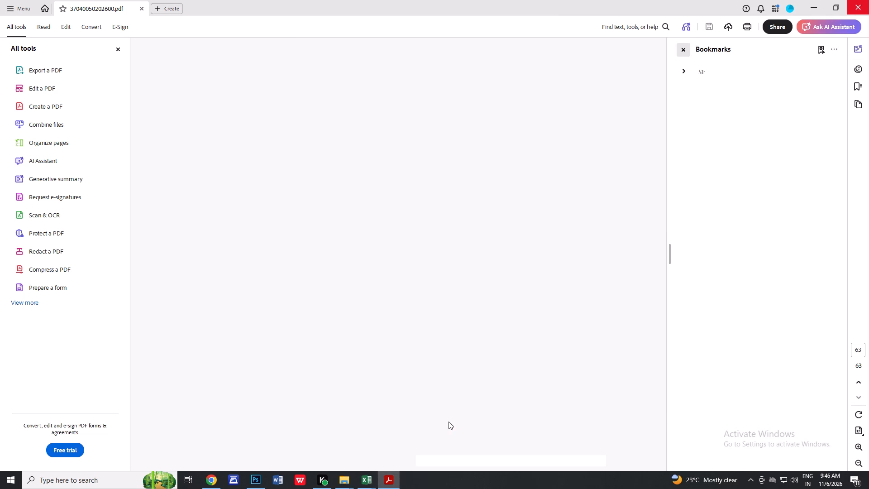
Switch to the Khandagiri tax invoice in Excel and set the cement rate to 272.88.
click(369, 484)
click(445, 434)
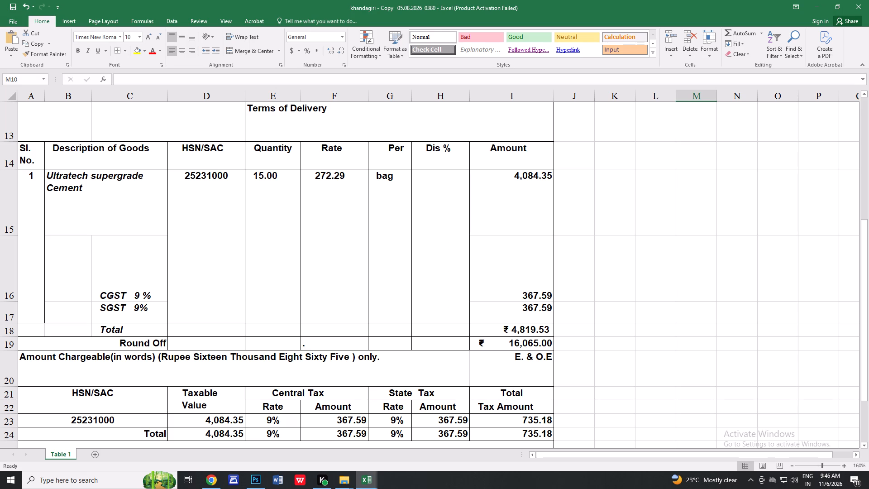
click(338, 196)
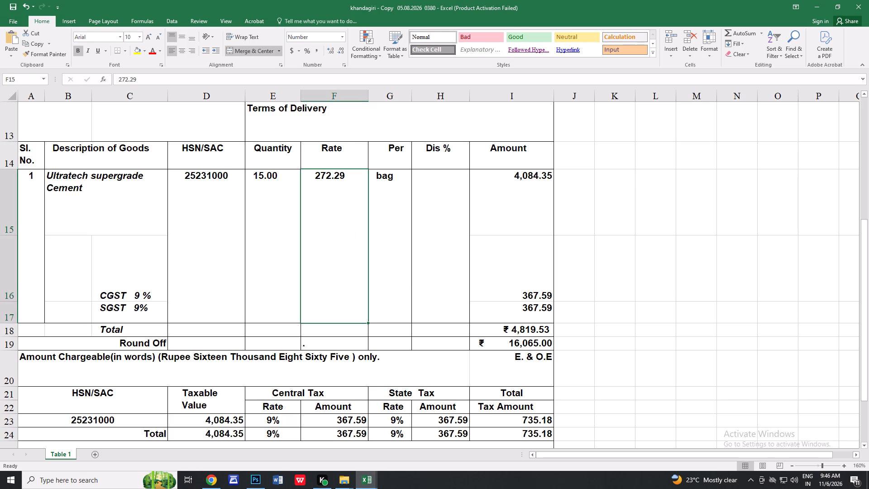
click(143, 82)
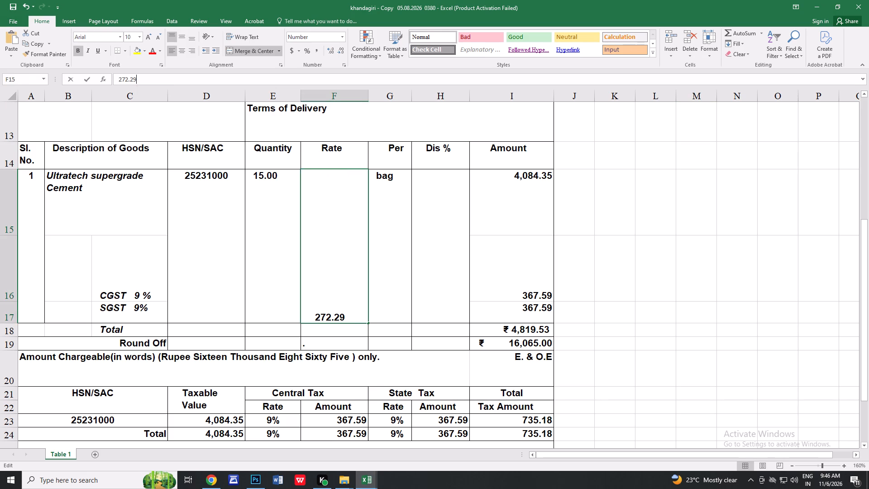
key(BackSpace)
key(BackSpace)
text(88)
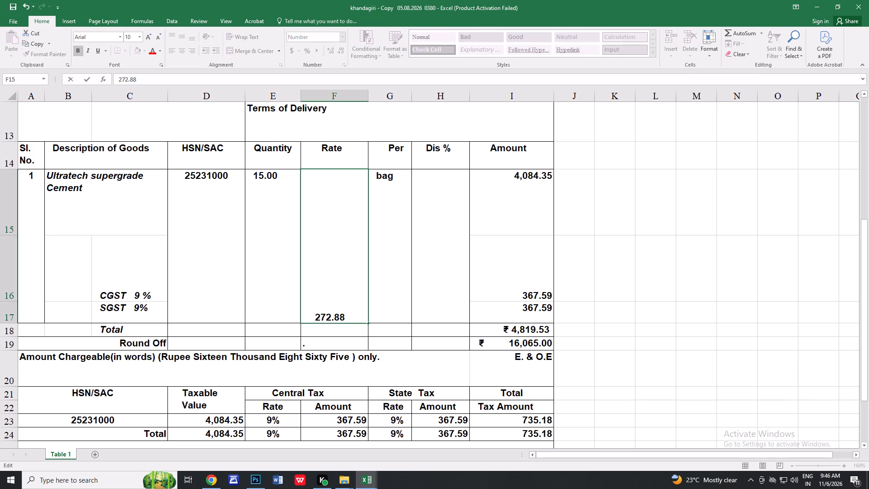
click(543, 194)
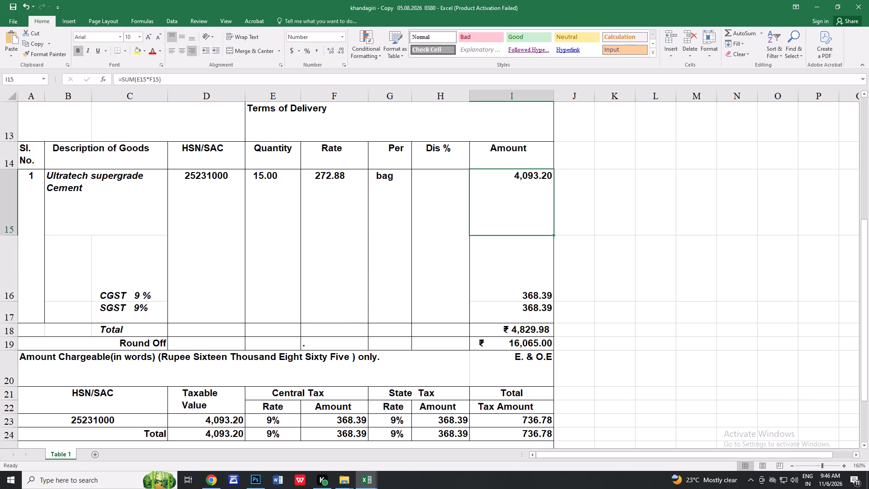
Set the Round Off amount of the invoice to 4830.
scroll(273, 149, up, 6)
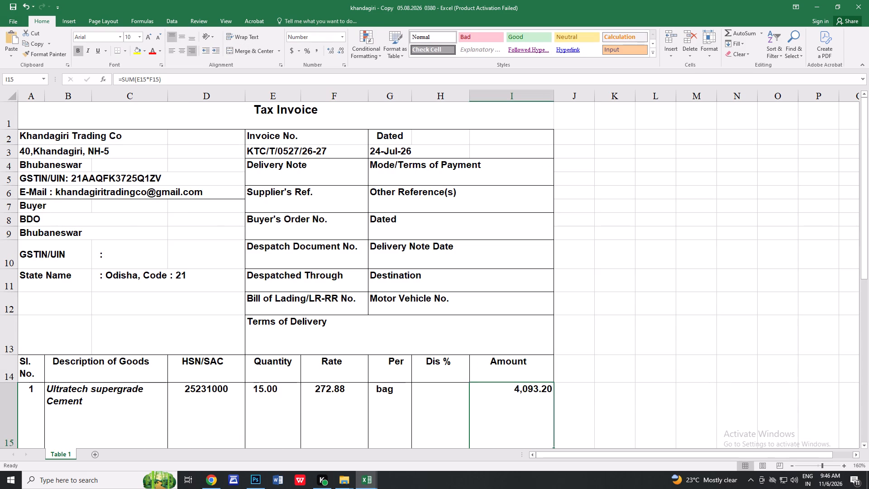
scroll(332, 243, down, 1)
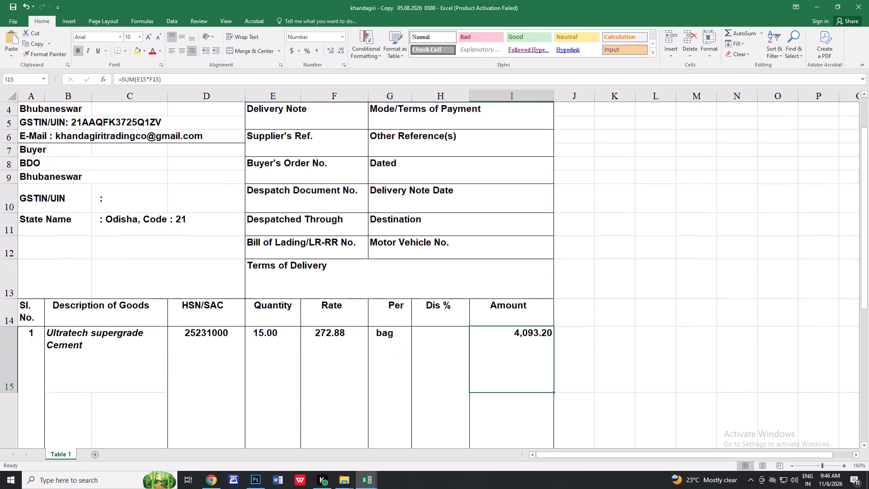
scroll(333, 243, down, 3)
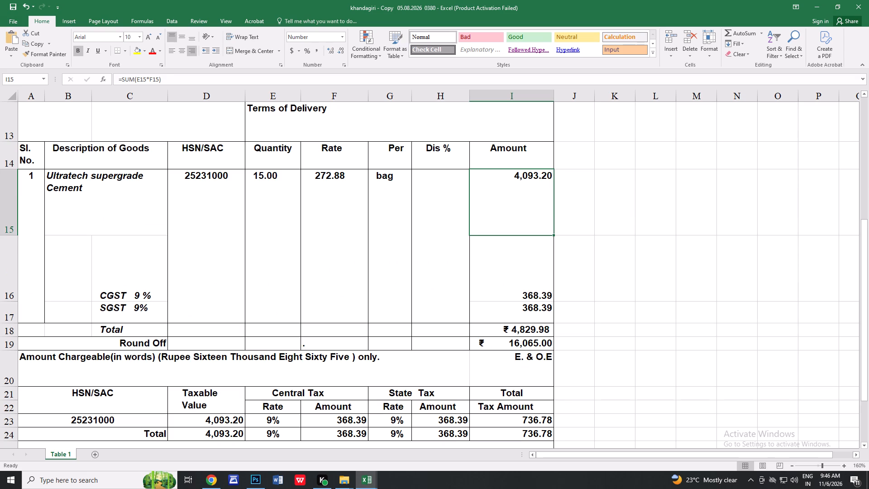
click(544, 331)
click(539, 347)
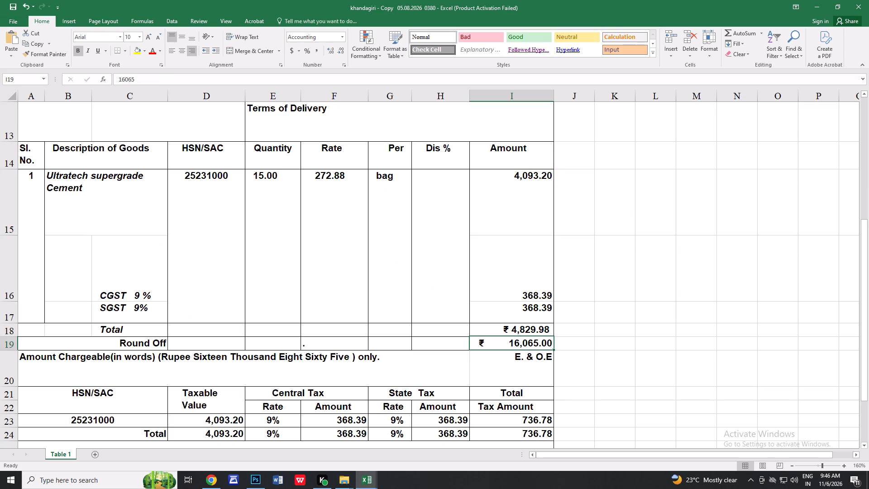
text(4830)
click(639, 316)
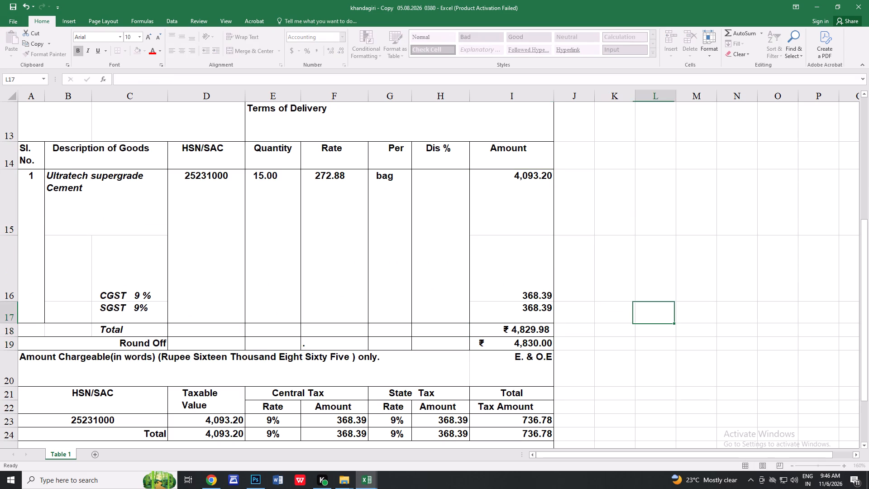
In the Amount Chargeable (in words) line, replace "Sixteen" with "Four".
double_click(227, 361)
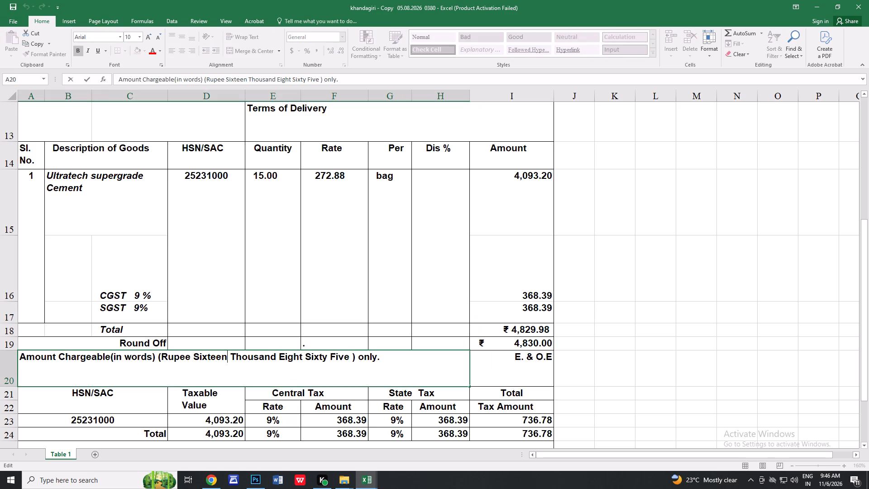
key(BackSpace)
key(BackSpace)
key(BackSpace)
key(BackSpace)
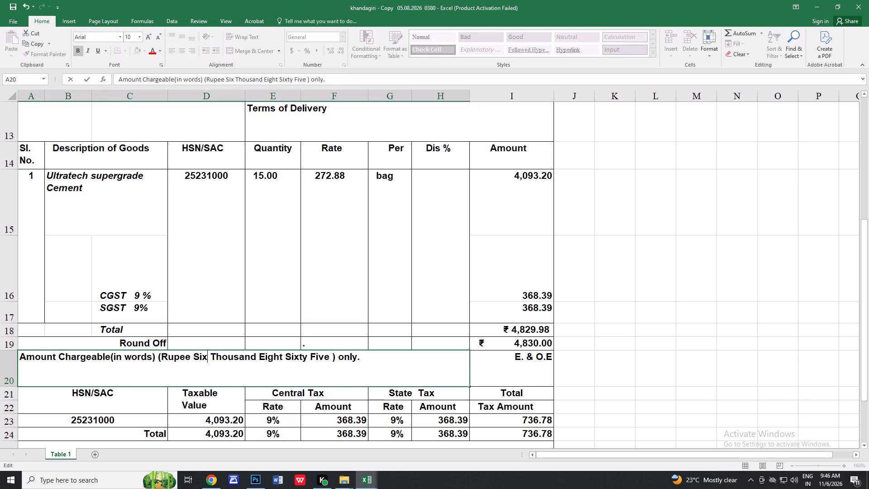
key(BackSpace)
key(BackSpace)
key(BackSpace)
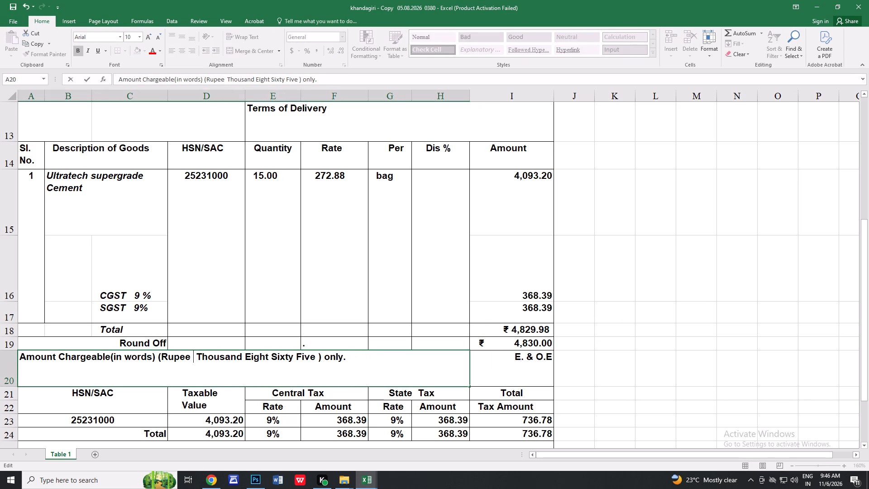
key(o)
text(ur)
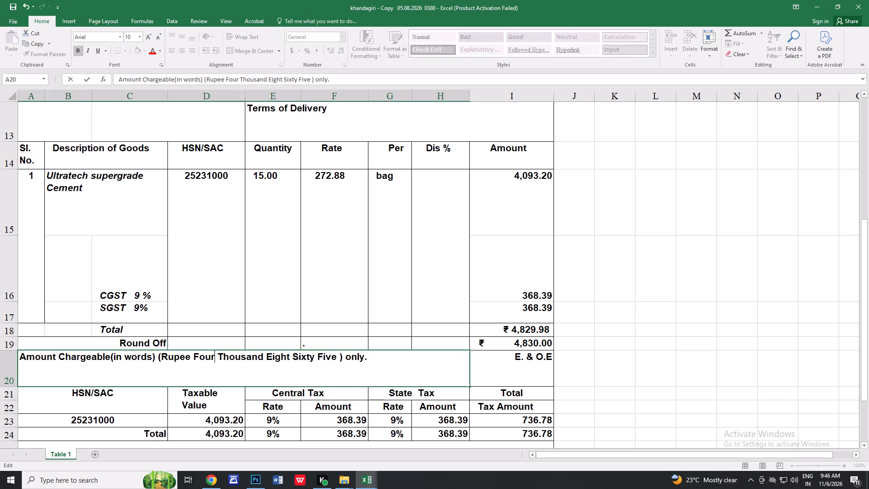
Insert the word "Hundred" after "Eight" in the Amount Chargeable line.
key(Right)
key(Right)
key(Right)
key(Right)
key(Right)
key(Right)
key(Right)
key(Right)
key(Right)
key(Right)
key(Right)
key(Right)
key(Right)
key(Right)
key(Right)
key(space)
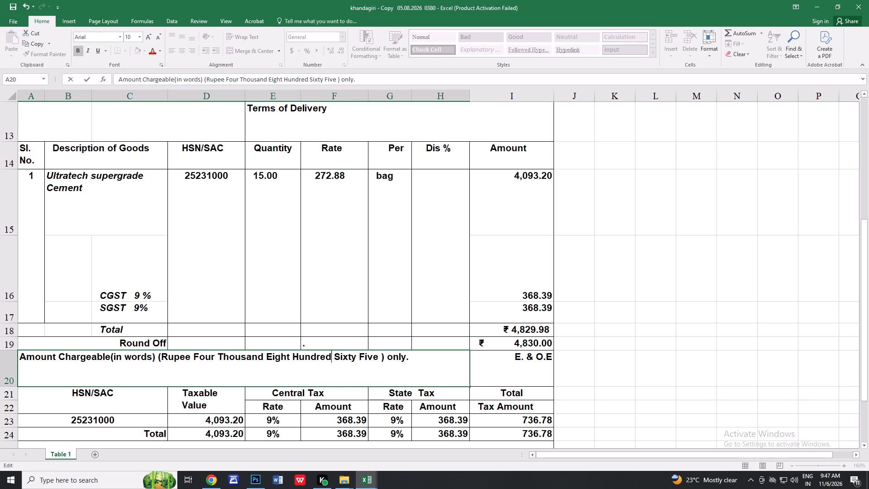
Replace "Sixty Five" with "Thirty" in the Amount Chargeable line, so it reads "Rupee Four Thousand Eight Hundred Thirty".
key(Right)
key(Right)
key(Right)
key(Right)
key(Right)
key(Right)
key(BackSpace)
key(BackSpace)
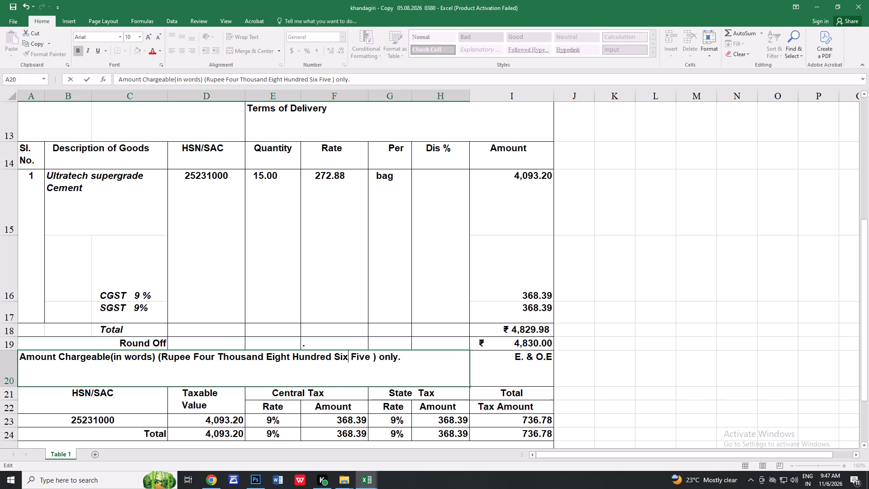
key(Right)
key(Right)
key(Right)
key(Right)
key(Right)
key(Right)
key(Left)
key(BackSpace)
key(BackSpace)
key(BackSpace)
key(BackSpace)
key(BackSpace)
key(BackSpace)
key(BackSpace)
key(BackSpace)
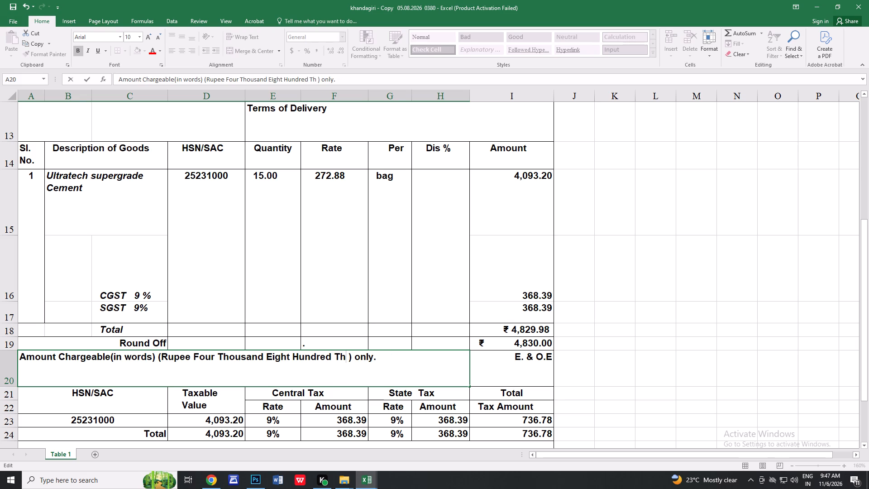
key(i)
key(t)
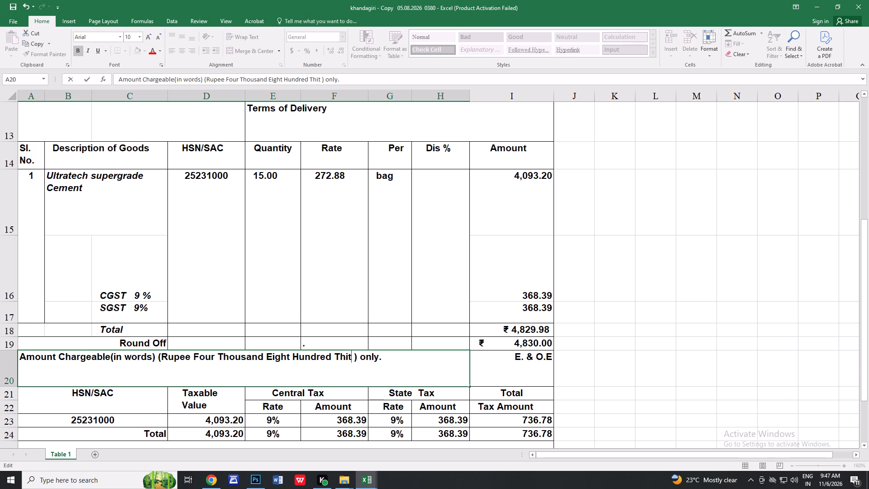
key(BackSpace)
text(rty)
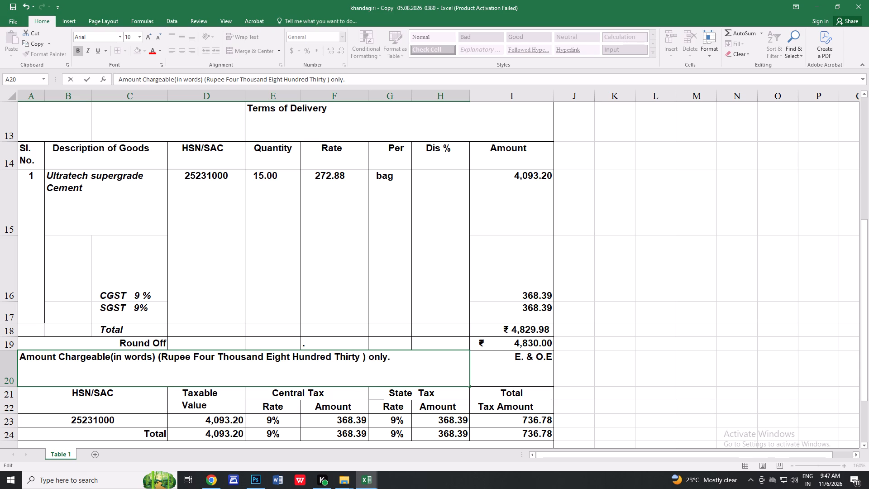
click(625, 318)
In the Tax Amount (in words) line, replace "Two Thousand Four" with "Seven" before "Hundred".
scroll(624, 319, down, 2)
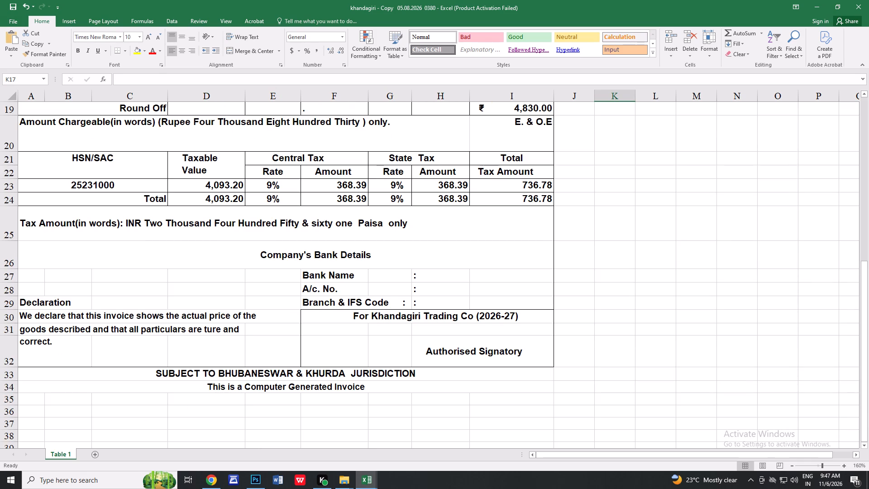
double_click(162, 222)
key(Right)
key(Right)
key(Right)
key(Right)
key(Right)
key(Right)
key(Right)
key(Right)
key(Right)
key(Right)
key(Right)
key(Right)
key(Right)
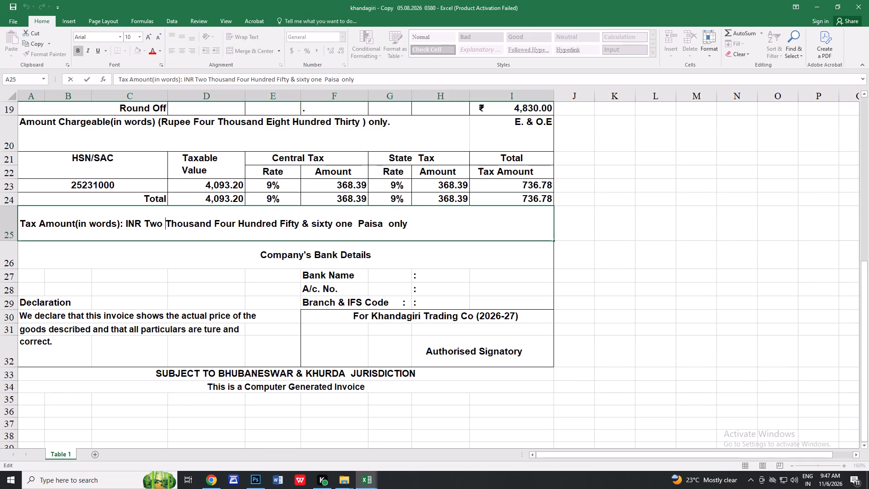
key(Right)
key(BackSpace)
key(BackSpace)
key(BackSpace)
key(BackSpace)
key(BackSpace)
key(BackSpace)
key(BackSpace)
key(BackSpace)
key(BackSpace)
key(BackSpace)
key(BackSpace)
key(BackSpace)
key(BackSpace)
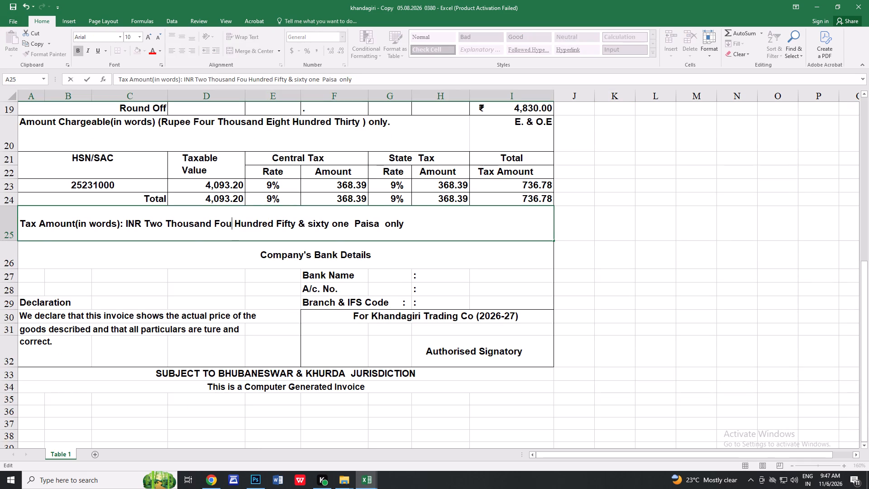
key(BackSpace)
key(BackSpace)
key(BackSpace)
key(BackSpace)
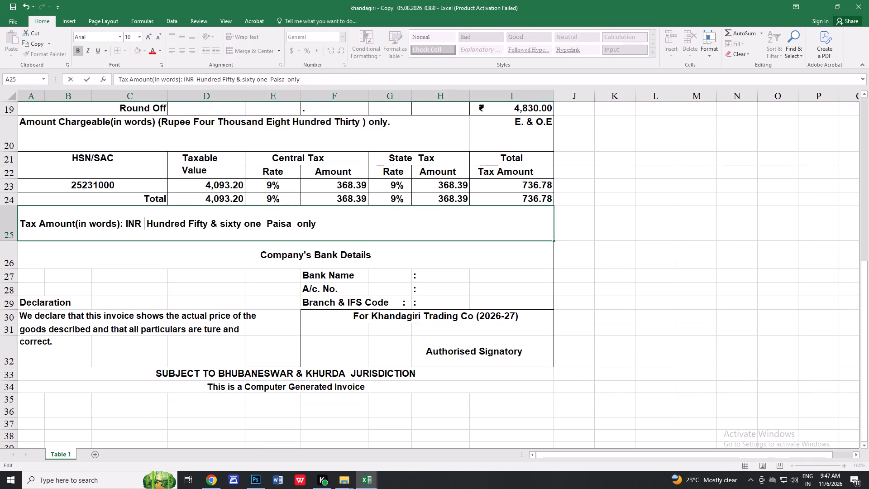
key(BackSpace)
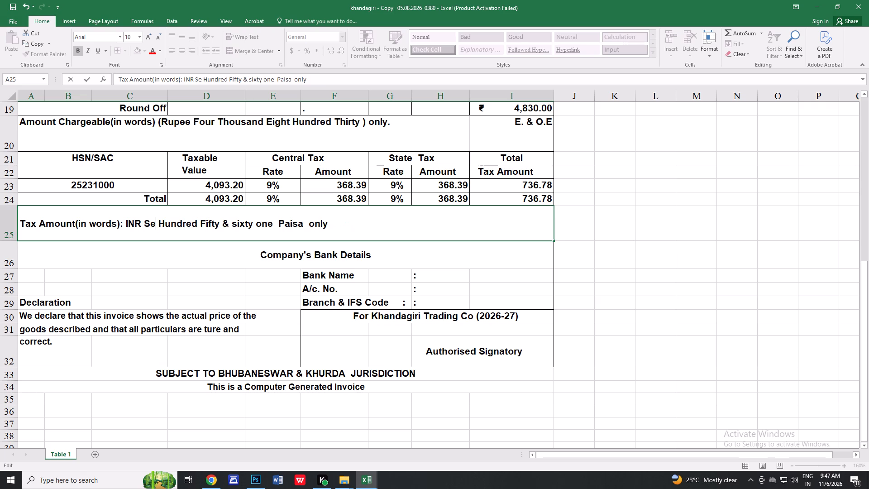
Replace "Fifty" with "Thirty Six" in the rupee part of the Tax Amount (in words) line.
key(Right)
key(Right)
key(Right)
key(Right)
key(Right)
key(Right)
key(Right)
key(Right)
key(Right)
key(Right)
key(Right)
key(Right)
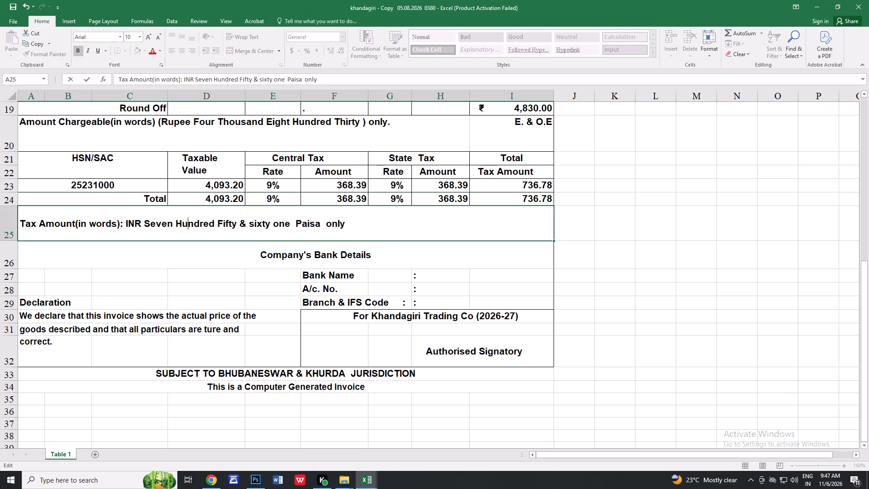
key(Right)
key(Right)
key(BackSpace)
key(BackSpace)
key(BackSpace)
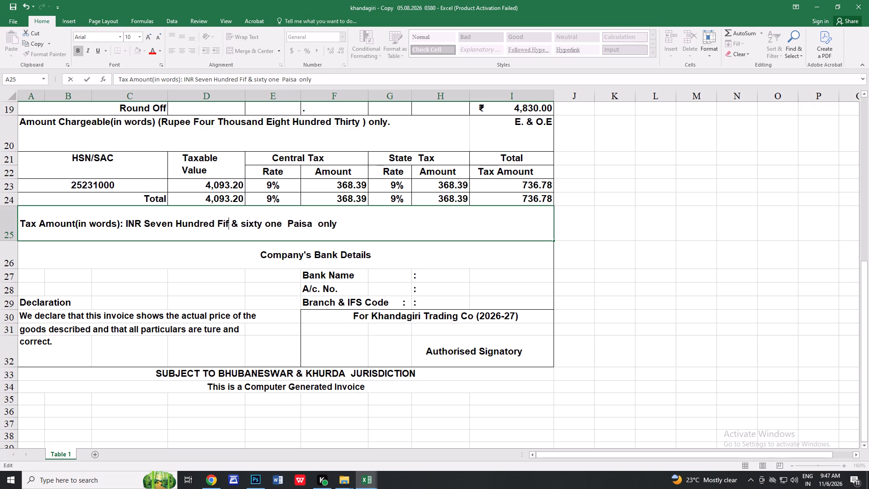
key(BackSpace)
key(BackSpace)
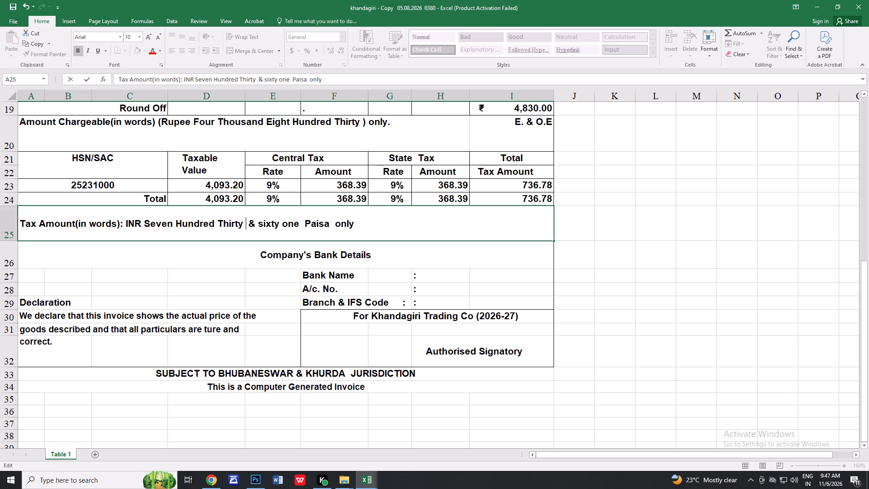
key(i)
key(x)
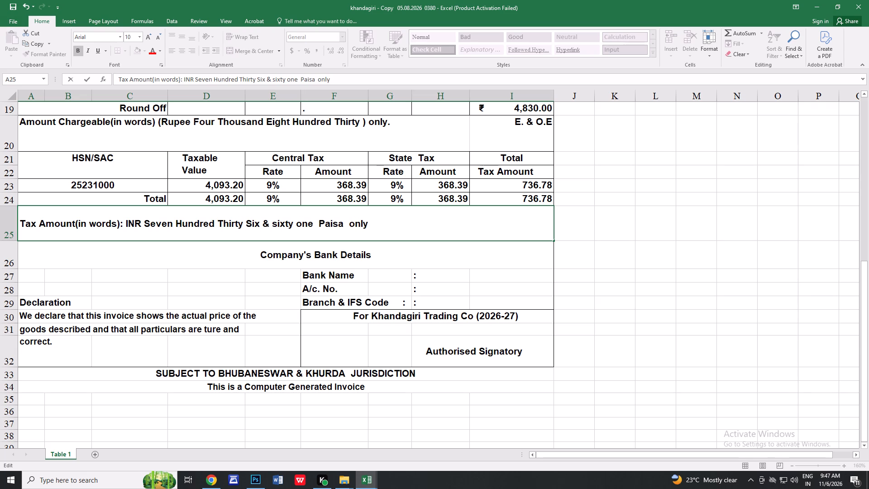
Replace "sixty one" with "seventy eight" in the Paisa part of the Tax Amount (in words) line.
key(Right)
key(Right)
key(Right)
key(Right)
key(Right)
key(Right)
key(Right)
key(Right)
key(Right)
key(Right)
key(Right)
key(Right)
key(BackSpace)
key(BackSpace)
key(BackSpace)
key(BackSpace)
key(BackSpace)
key(BackSpace)
key(BackSpace)
key(BackSpace)
text(eventy)
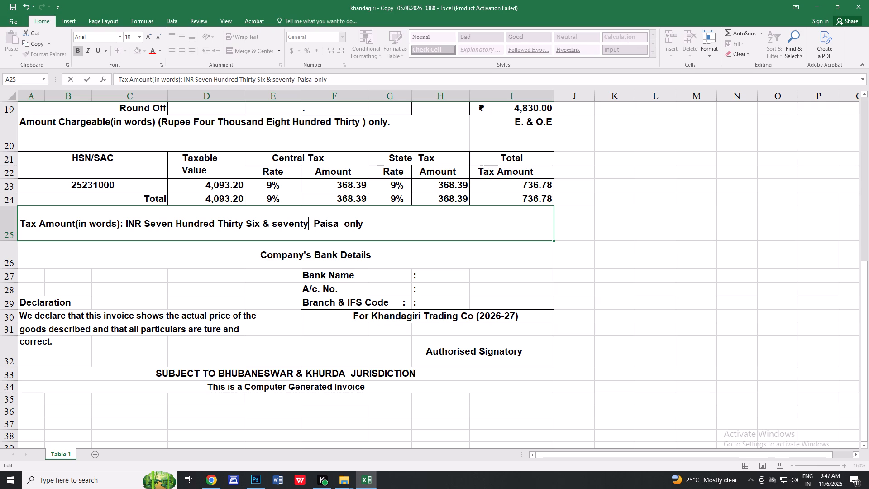
key(space)
text(eight)
click(701, 268)
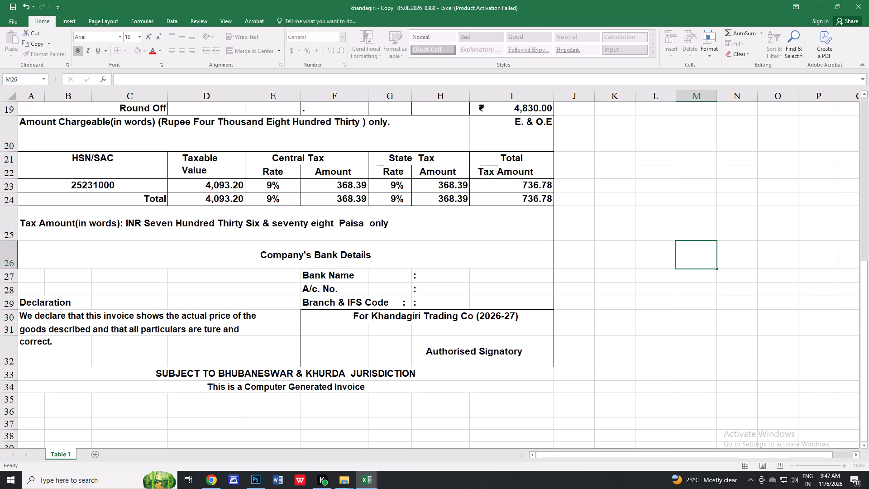
Print the invoice sheet with the page range set from 1 to 1.
scroll(702, 268, up, 8)
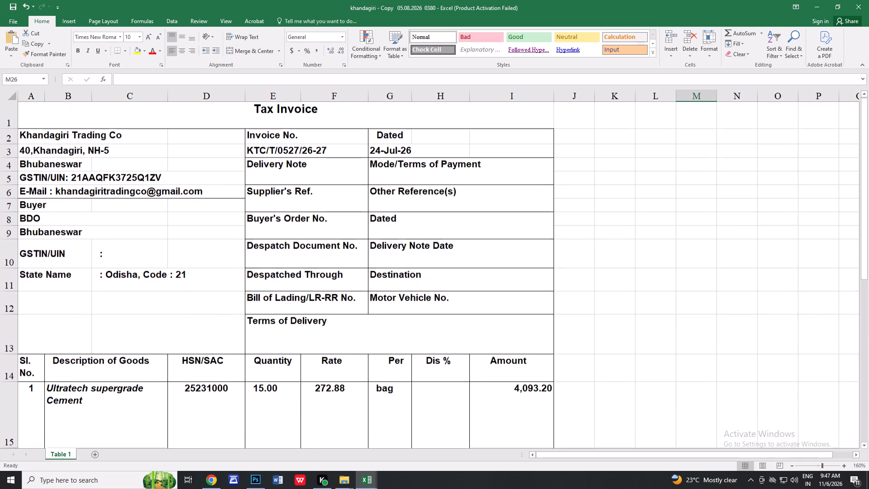
key(ctrl+p)
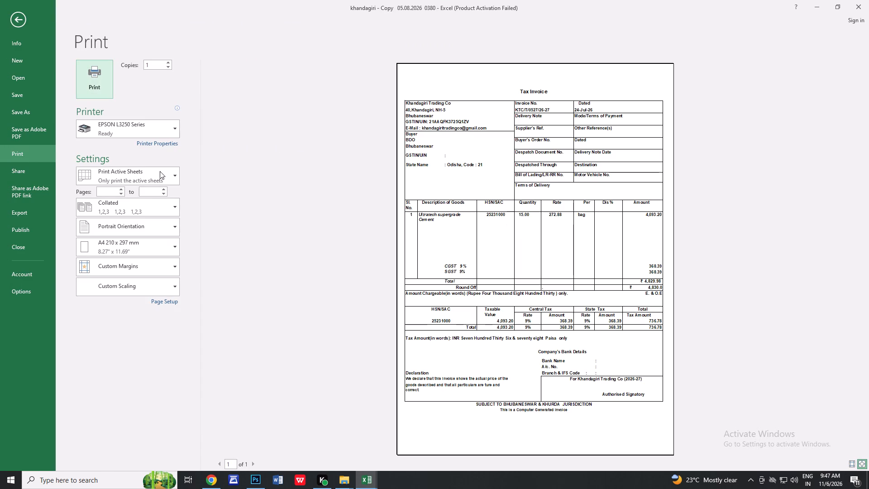
click(124, 189)
click(165, 190)
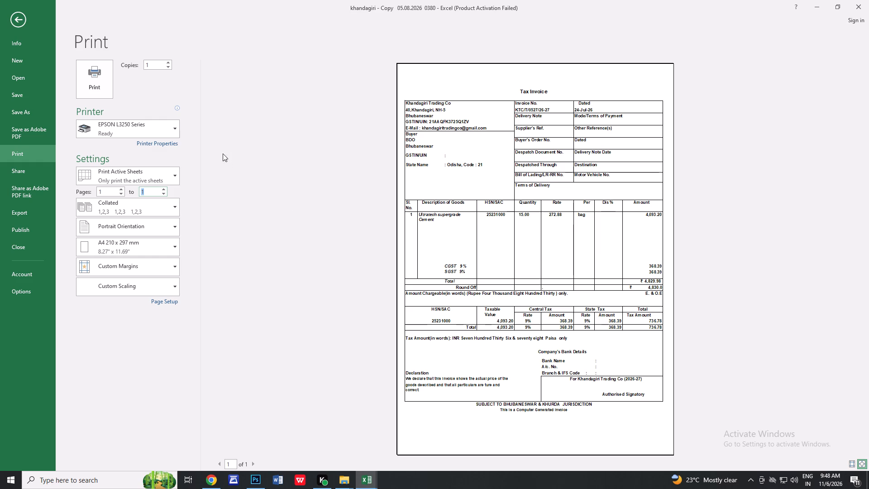
click(89, 86)
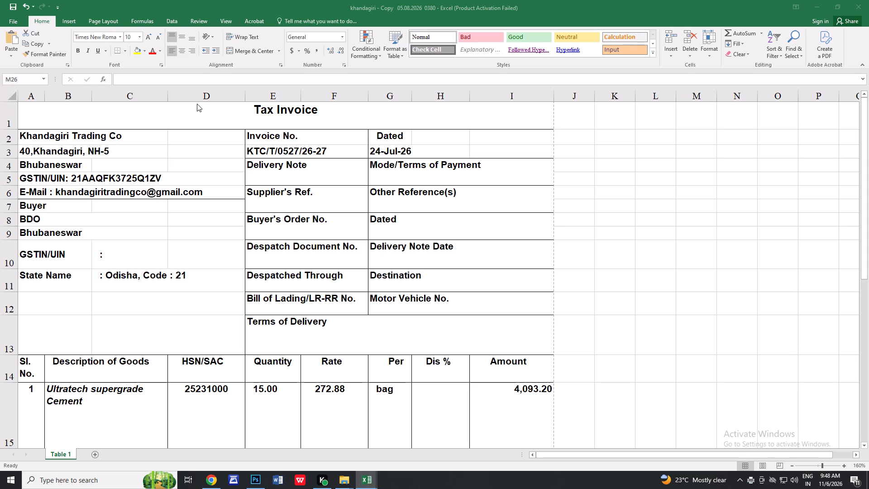
Change the invoice's Dated value to 7/29/2026.
click(380, 153)
double_click(380, 153)
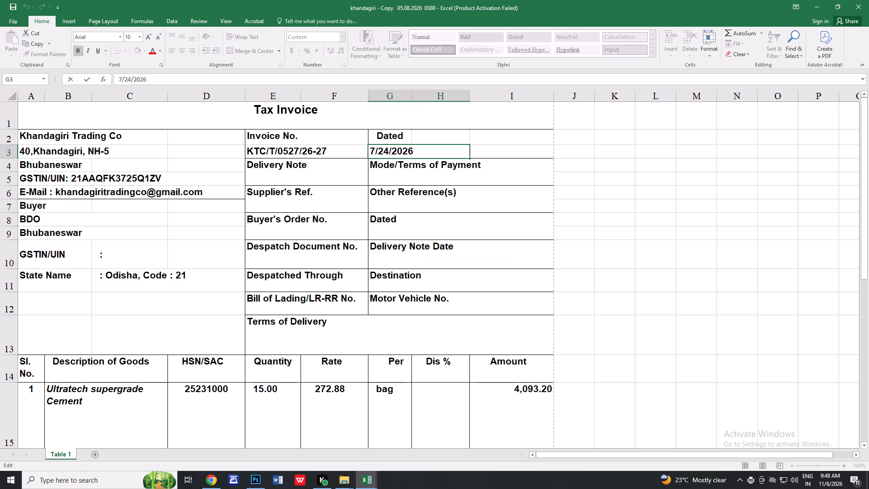
click(388, 148)
key(BackSpace)
key(9)
click(506, 209)
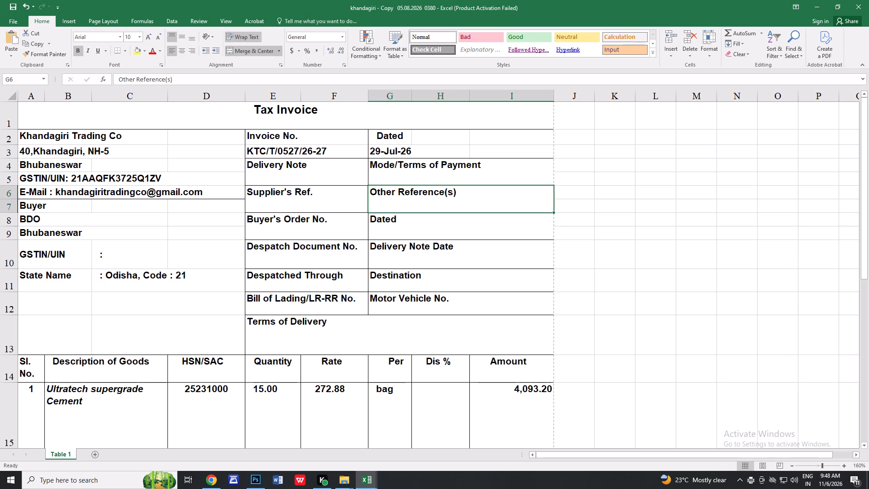
Change the invoice number to KTC/T/0551/26-27.
double_click(298, 153)
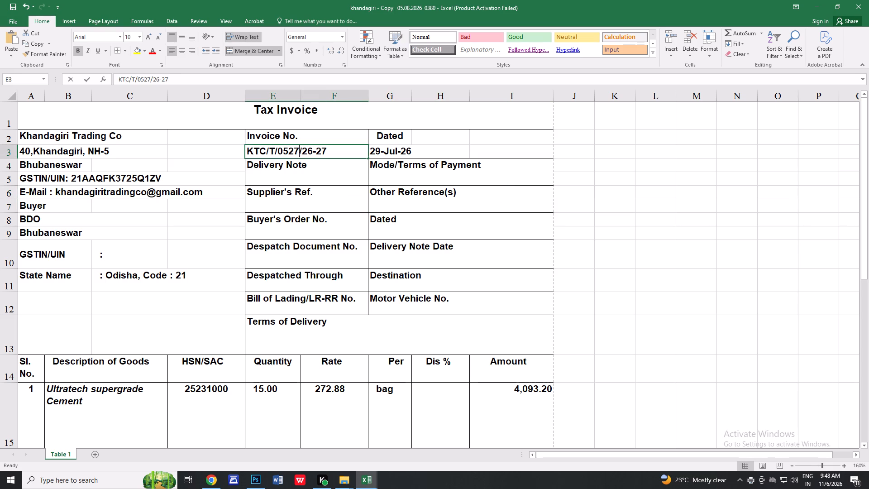
key(BackSpace)
key(BackSpace)
text(51)
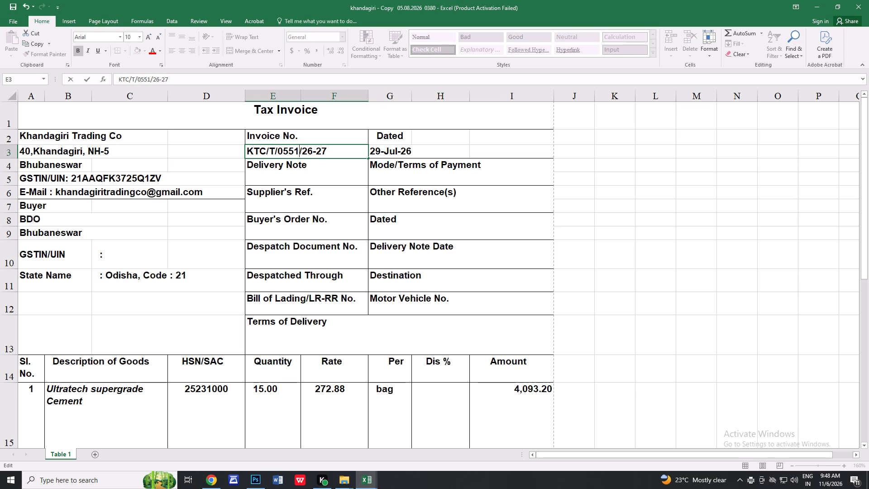
click(306, 174)
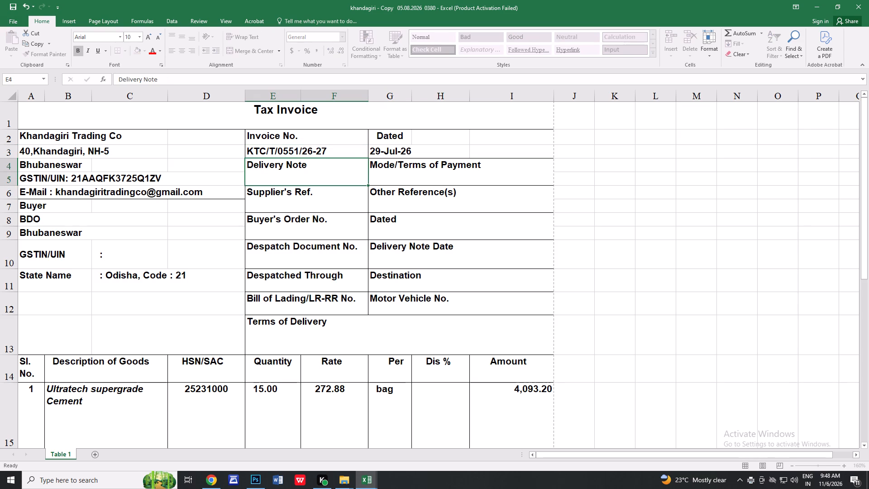
Set the quantity of Ultratech supergrade Cement to 85.
scroll(314, 372, up, 1)
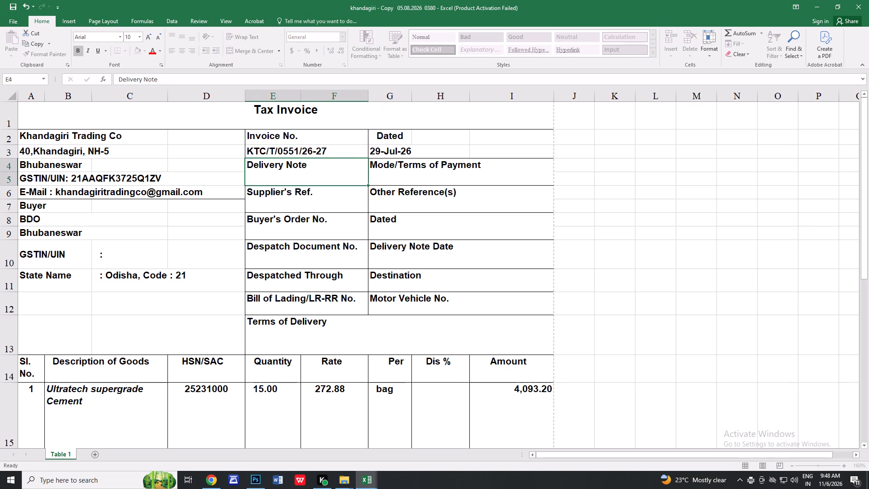
click(282, 398)
text(85)
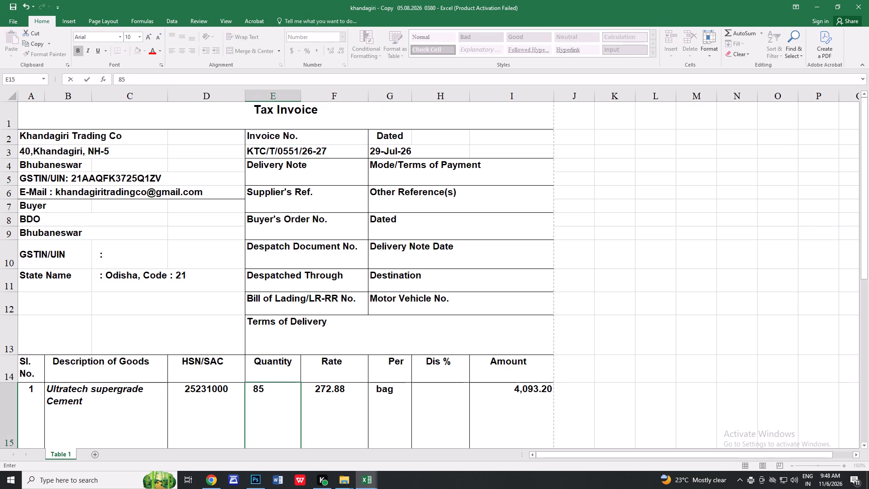
click(345, 407)
Set the Round Off amount to 27370.
scroll(406, 349, down, 2)
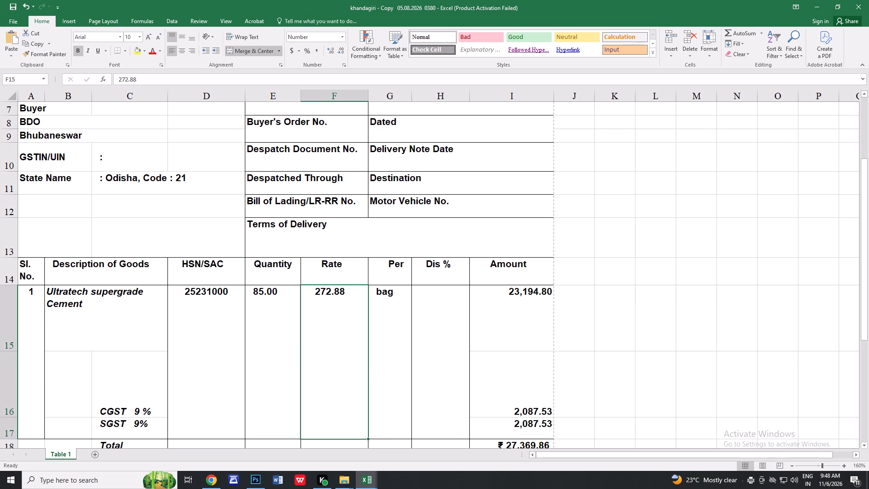
scroll(465, 340, down, 1)
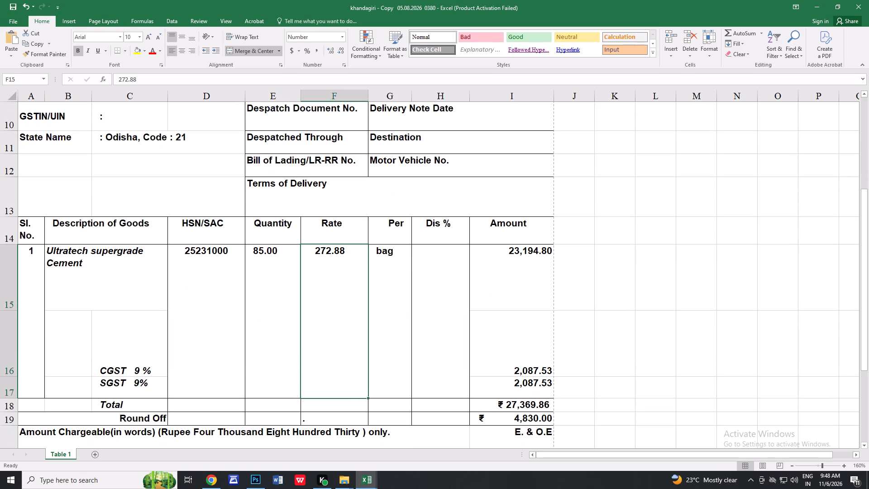
click(539, 420)
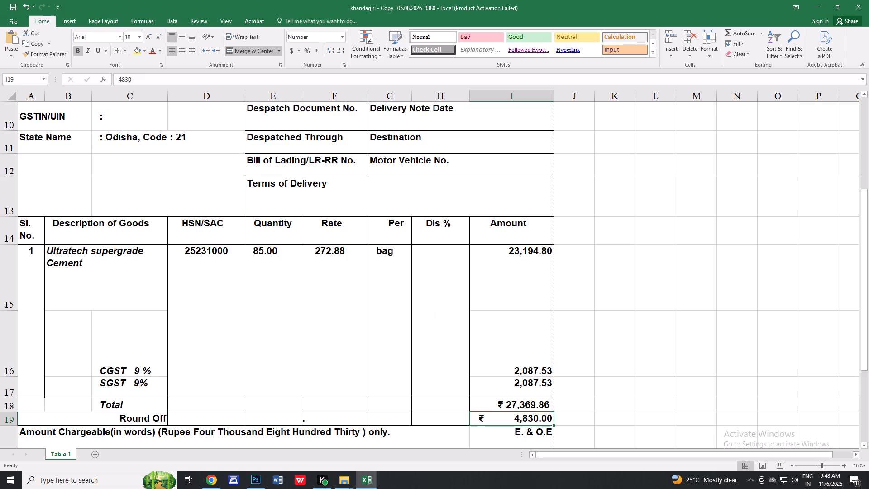
text(27370)
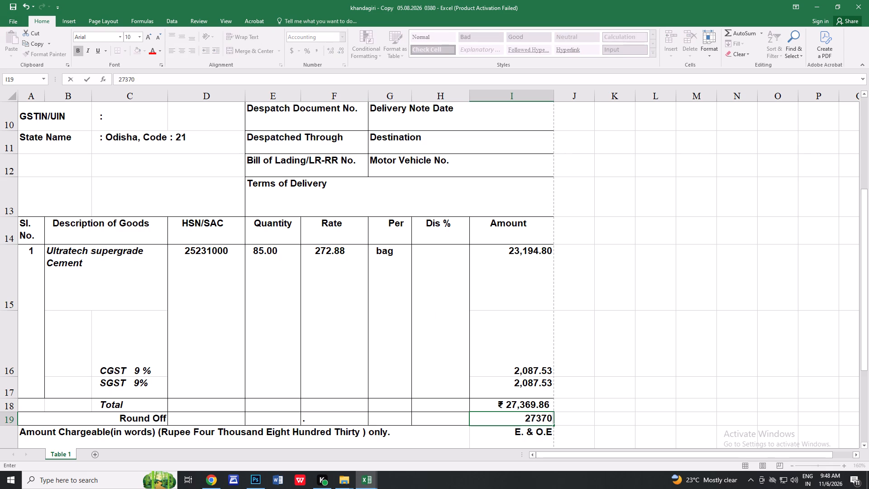
click(659, 359)
In the Amount Chargeable line, replace "Four" with "Twenty Seven" before "Thousand".
scroll(651, 360, down, 1)
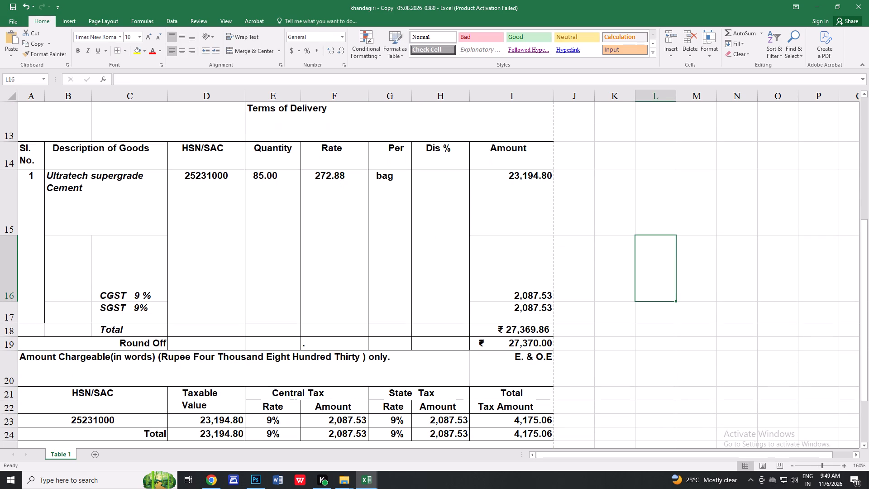
double_click(215, 361)
key(BackSpace)
key(BackSpace)
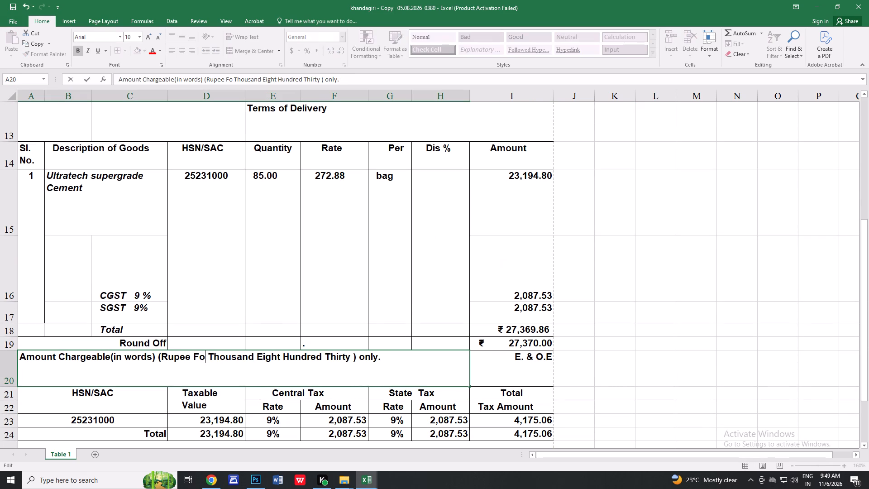
key(BackSpace)
key(BackSpace)
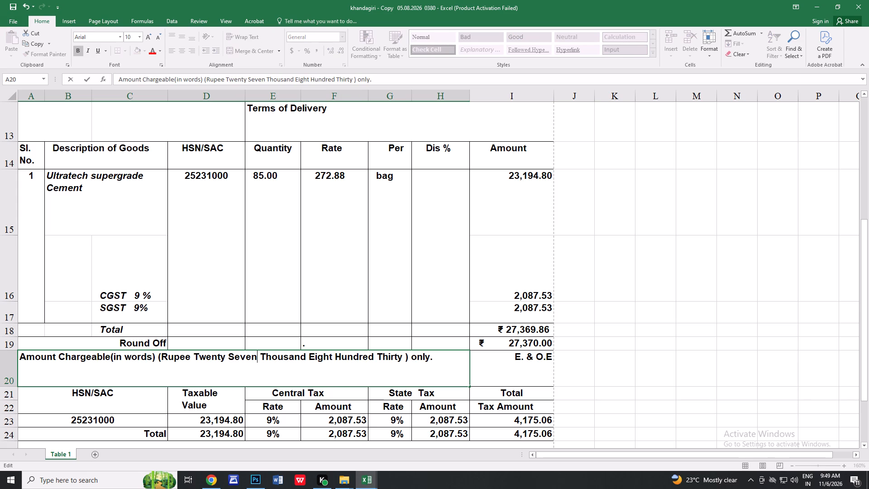
In the Amount Chargeable line, replace "Eight" with "Three" before "Hundred".
key(Right)
key(Right)
key(Right)
key(Right)
key(Right)
key(Right)
key(Right)
key(Right)
key(Right)
key(Right)
key(Right)
key(Right)
key(Right)
key(Right)
key(Right)
key(BackSpace)
key(BackSpace)
key(BackSpace)
key(BackSpace)
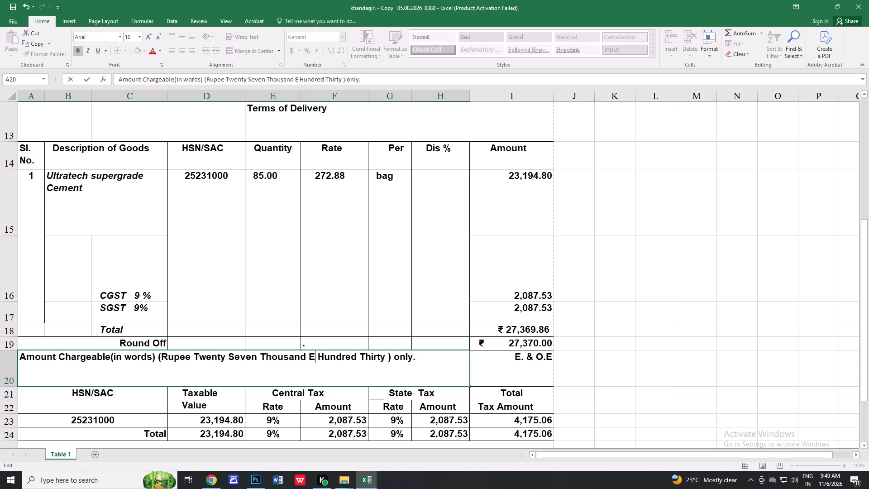
key(BackSpace)
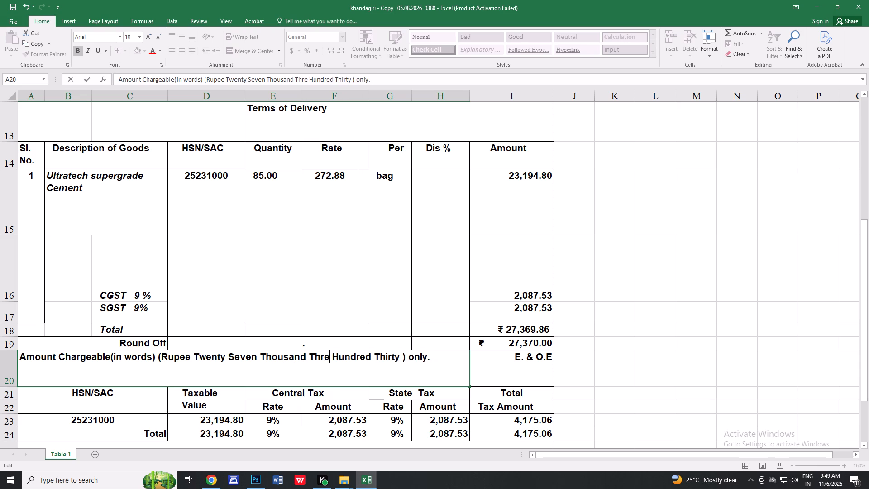
Replace "Thirty" with "Seventy" in the Amount Chargeable line, so it reads "Rupee Twenty Seven Thousand Three Hundred Seventy".
key(Right)
key(Right)
key(Right)
key(Right)
key(Right)
key(Right)
key(Right)
key(Right)
key(Right)
key(Right)
key(Right)
key(Right)
key(Right)
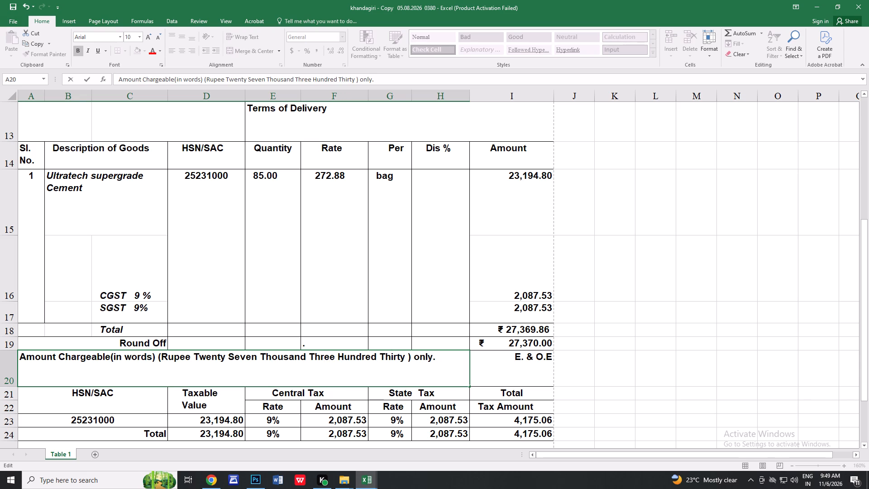
key(Right)
key(Right)
key(Right)
key(Left)
key(BackSpace)
key(BackSpace)
key(BackSpace)
key(BackSpace)
key(BackSpace)
key(BackSpace)
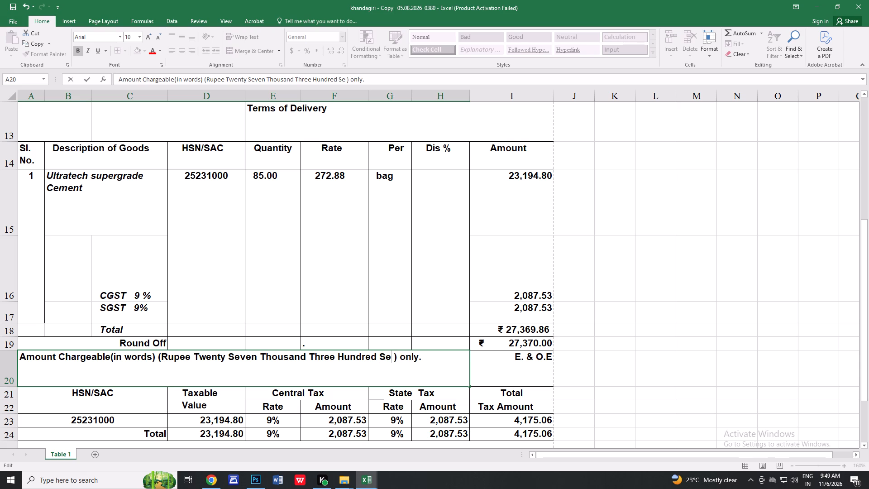
click(655, 326)
Insert "Four Thousand" before "Seven Hundred" in the Tax Amount (in words) line.
scroll(659, 328, down, 1)
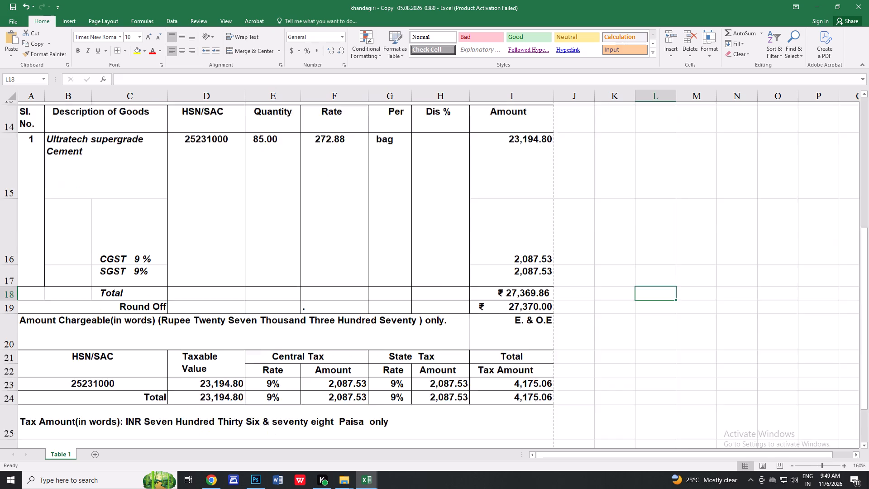
double_click(172, 329)
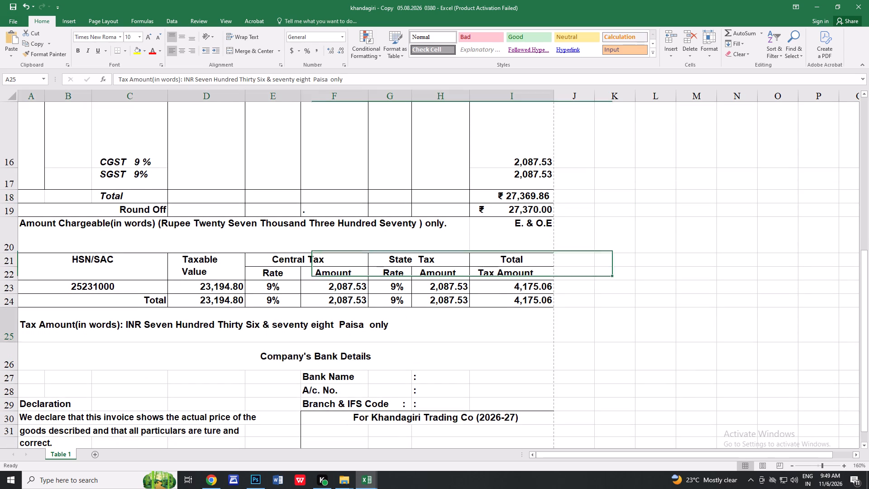
key(Delete)
key(Delete)
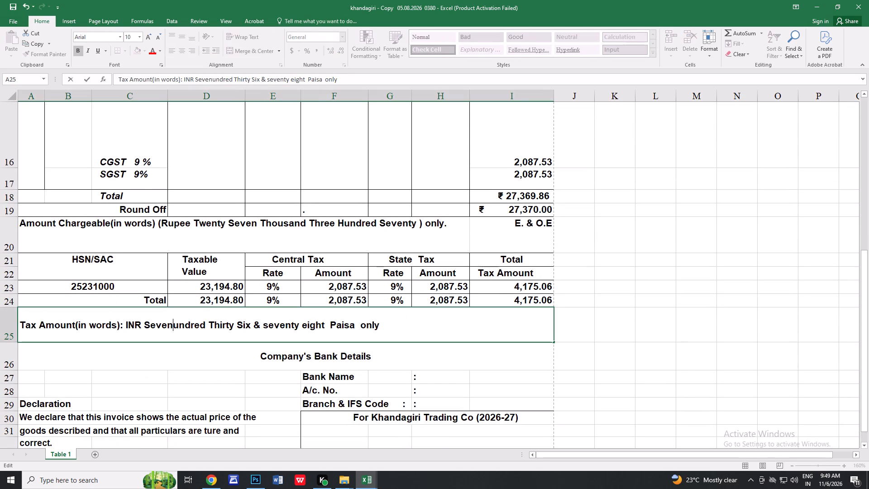
key(ctrl+z)
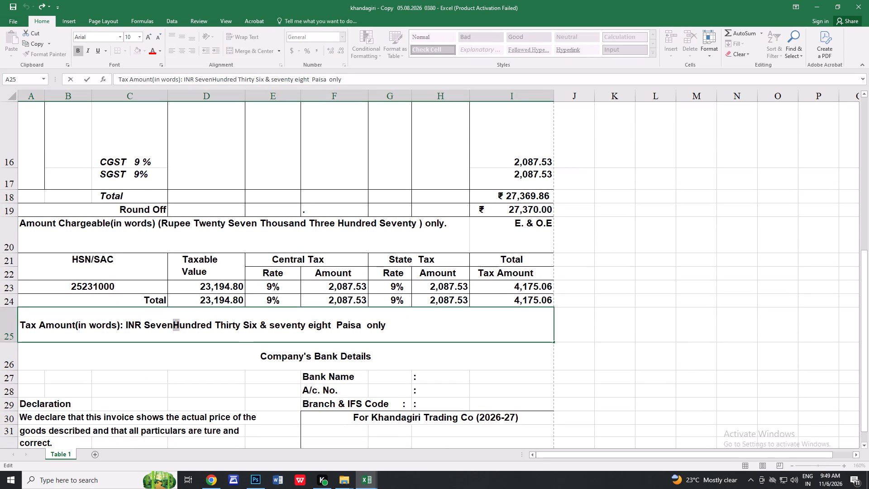
key(Left)
key(space)
key(Left)
key(Left)
key(Left)
key(Left)
key(Left)
key(Left)
key(Left)
key(Left)
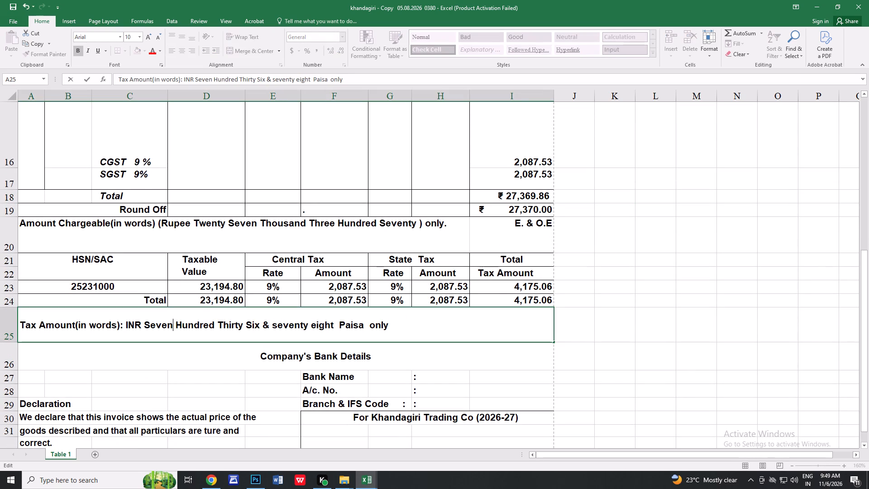
key(Right)
key(Right)
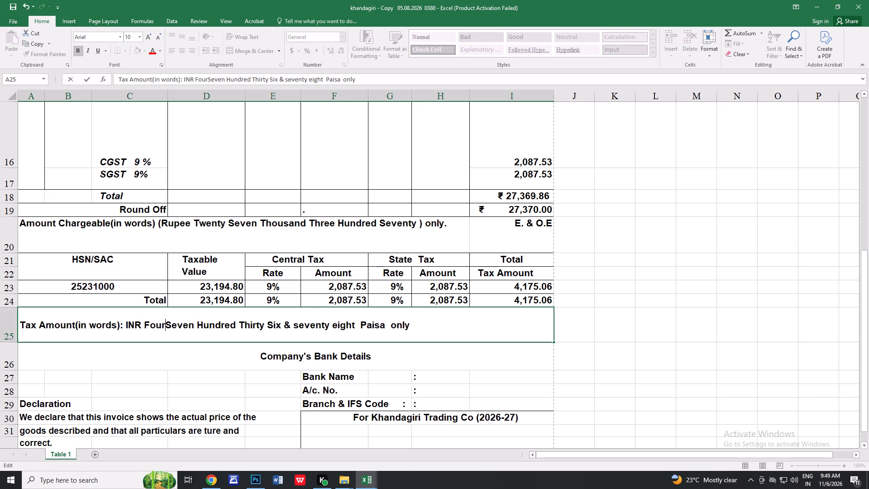
text(hou)
text(sand)
key(space)
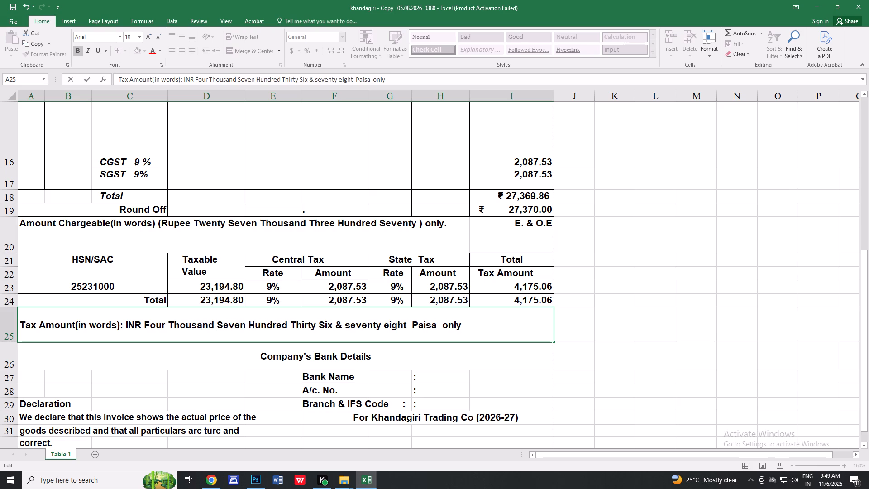
Replace "Seven" with "One" before "Hundred" in the Tax Amount (in words) line.
key(Right)
key(Right)
key(Right)
key(Right)
key(Right)
key(BackSpace)
key(BackSpace)
key(BackSpace)
key(BackSpace)
key(BackSpace)
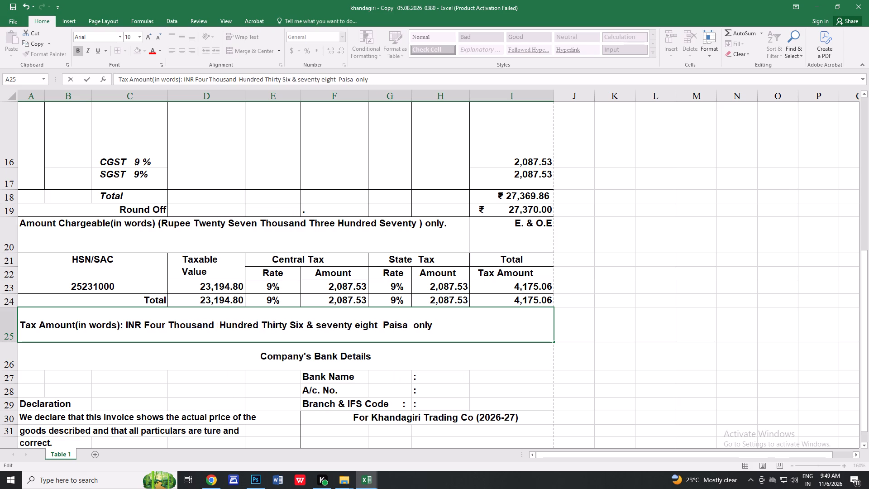
key(i)
key(BackSpace)
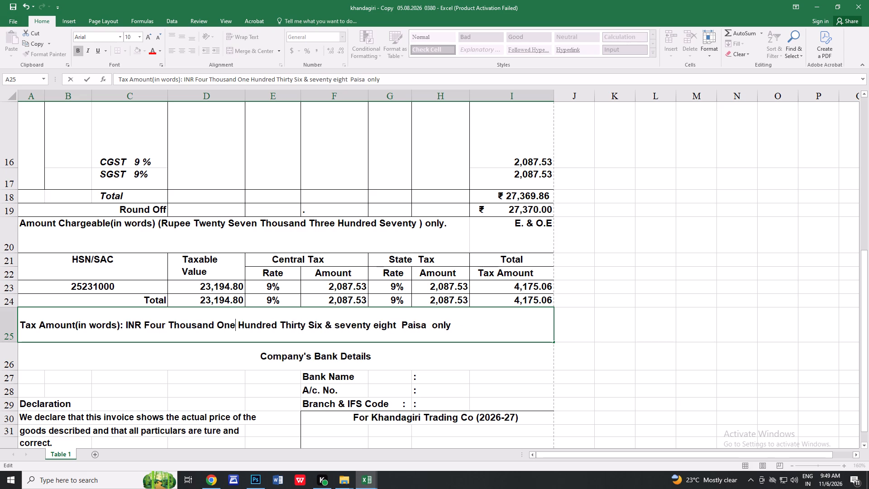
Replace "Thirty Six" with "Seventy Five" after "Hundred" in the Tax Amount (in words) line.
key(Right)
key(Right)
key(Right)
key(Right)
key(Right)
key(Right)
key(Right)
key(Right)
key(Right)
key(Right)
key(Right)
key(Right)
key(Right)
key(Right)
key(Right)
key(Right)
key(Right)
key(Right)
key(Right)
key(BackSpace)
key(BackSpace)
key(BackSpace)
key(BackSpace)
key(BackSpace)
key(BackSpace)
key(BackSpace)
key(BackSpace)
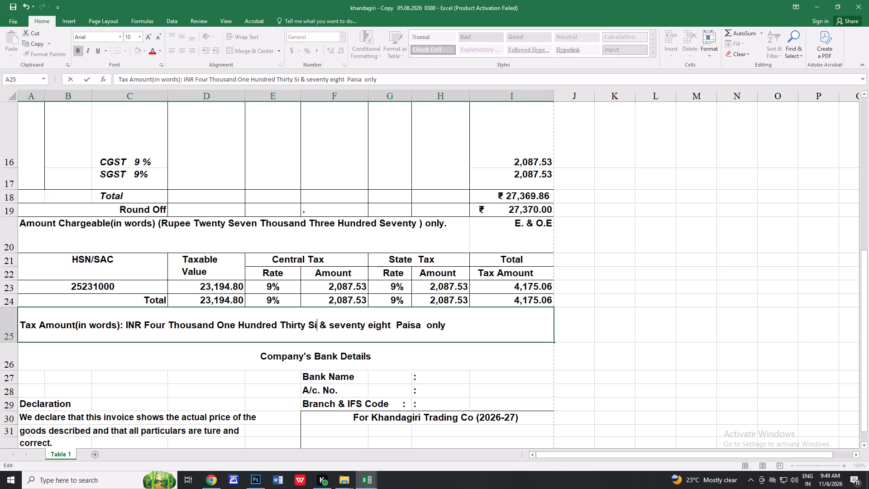
key(BackSpace)
key(BackSpace)
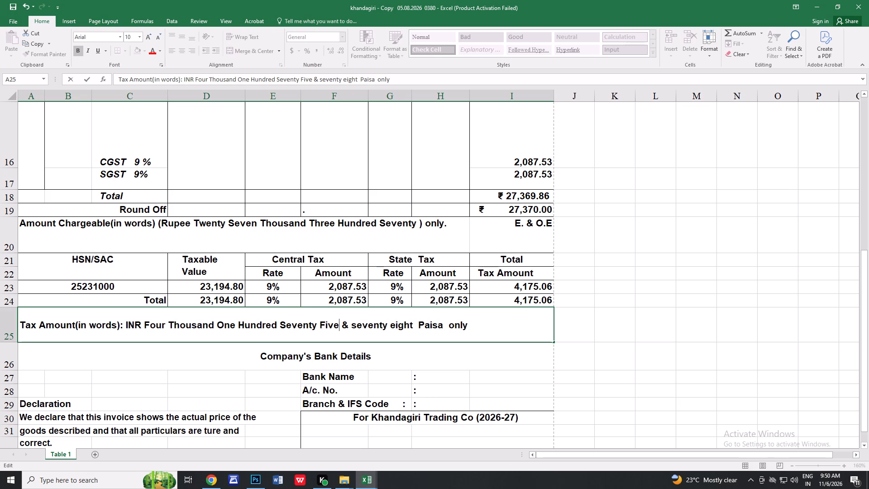
Replace "seventy eight" with "six" before "Paisa" in the Tax Amount (in words) line.
key(Right)
key(Right)
key(Right)
key(Right)
key(Right)
key(Right)
key(Right)
key(Right)
key(Right)
key(Right)
key(Right)
key(Right)
key(Right)
key(Right)
key(Right)
key(Right)
key(BackSpace)
key(BackSpace)
key(BackSpace)
key(BackSpace)
key(BackSpace)
key(BackSpace)
key(BackSpace)
key(BackSpace)
key(BackSpace)
key(BackSpace)
key(BackSpace)
key(BackSpace)
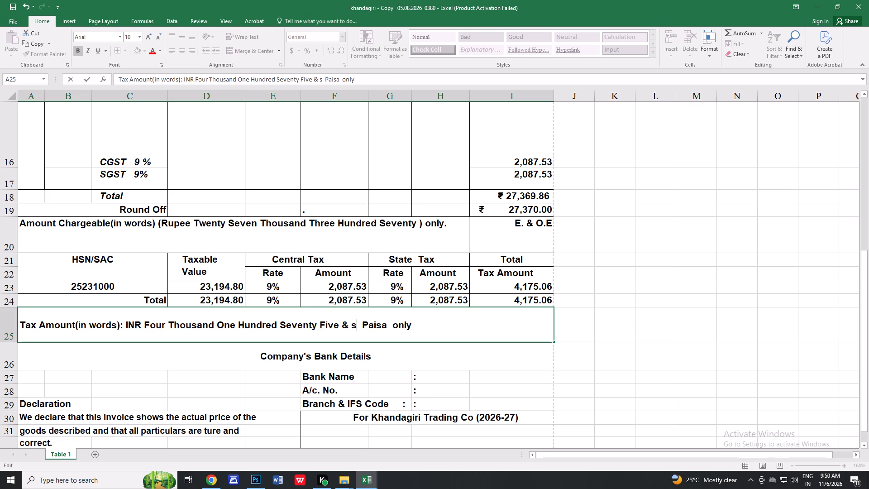
key(BackSpace)
text(six)
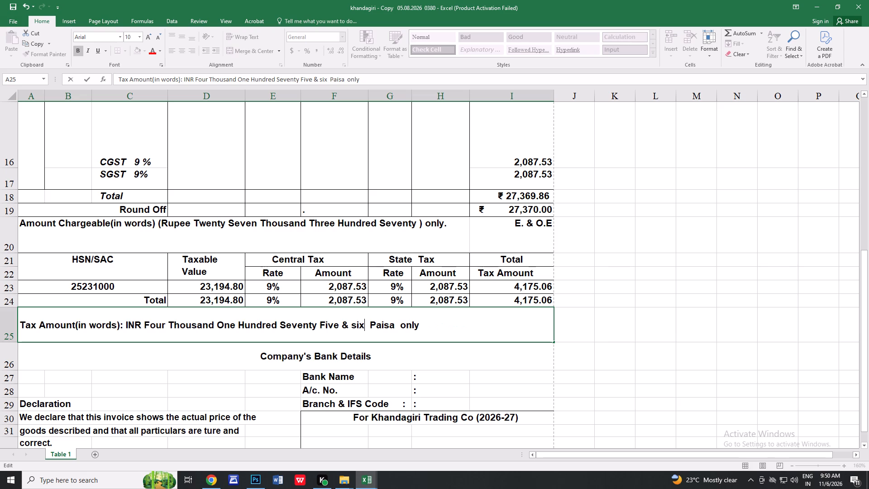
click(649, 299)
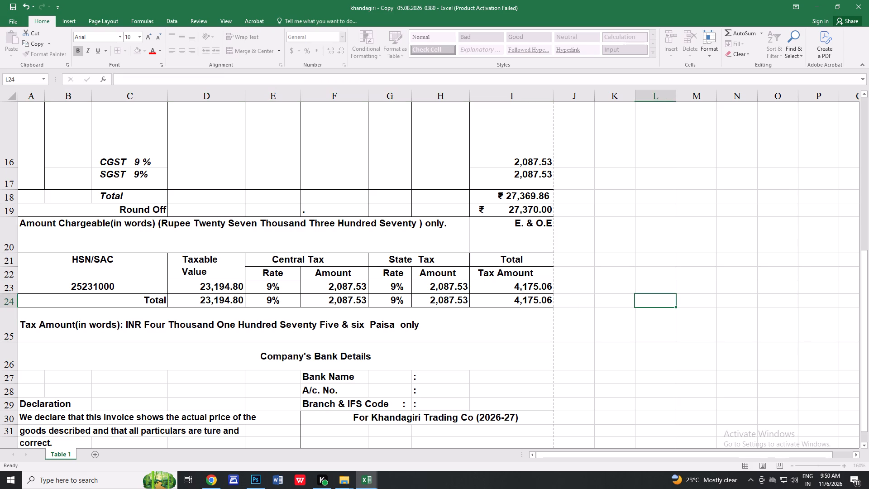
Print one copy of invoice KTC/T/0551/26-27 on the EPSON L3250 Series printer.
key(ctrl+p)
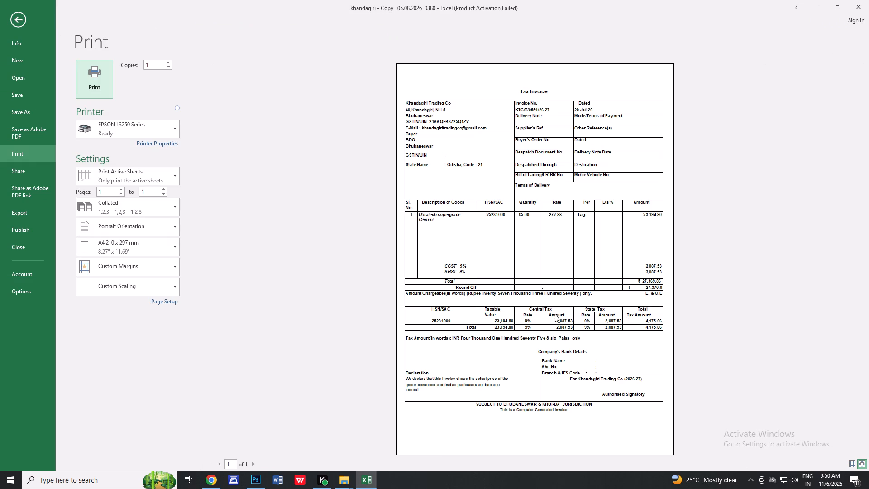
click(103, 93)
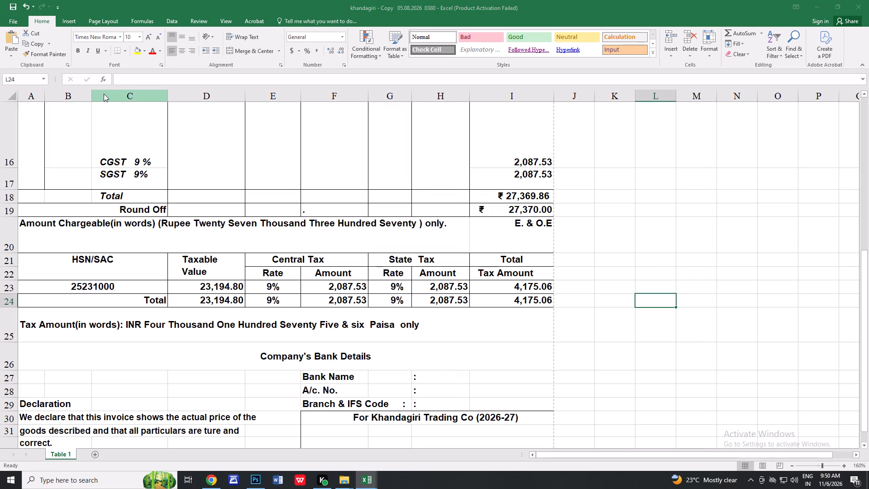
Set the invoice's Dated value beside the invoice number to 8/1/2026 for the next invoice.
scroll(314, 398, up, 13)
scroll(511, 302, up, 5)
click(726, 278)
scroll(711, 278, up, 14)
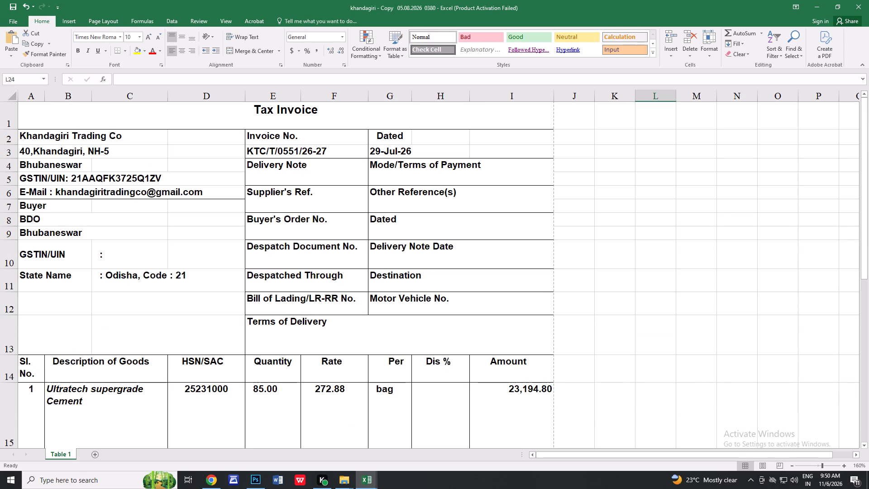
double_click(381, 152)
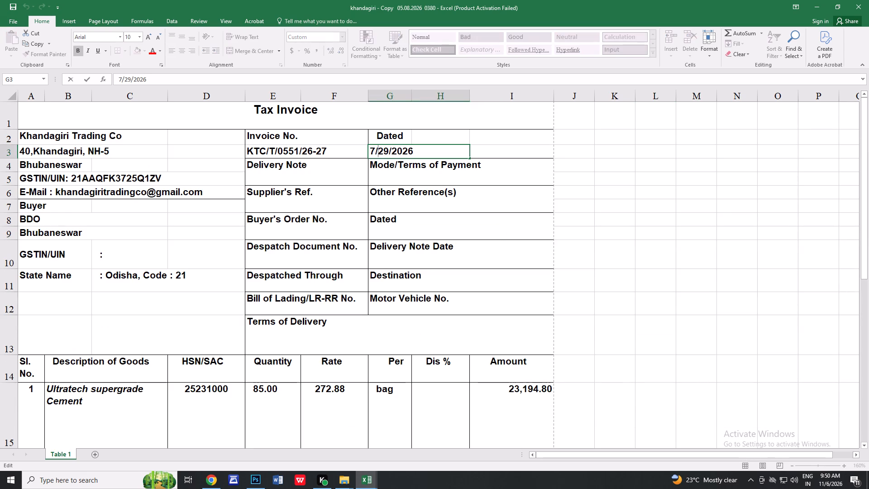
key(Right)
key(Right)
key(BackSpace)
key(BackSpace)
text(01)
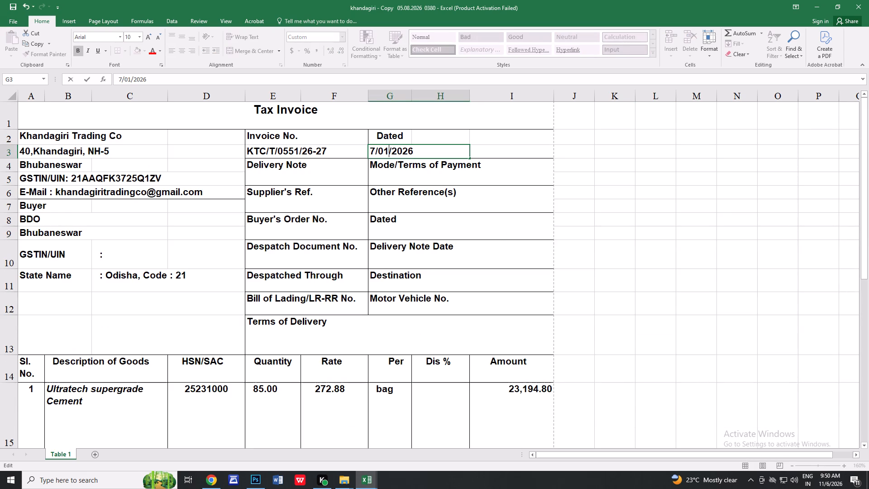
click(300, 153)
double_click(300, 153)
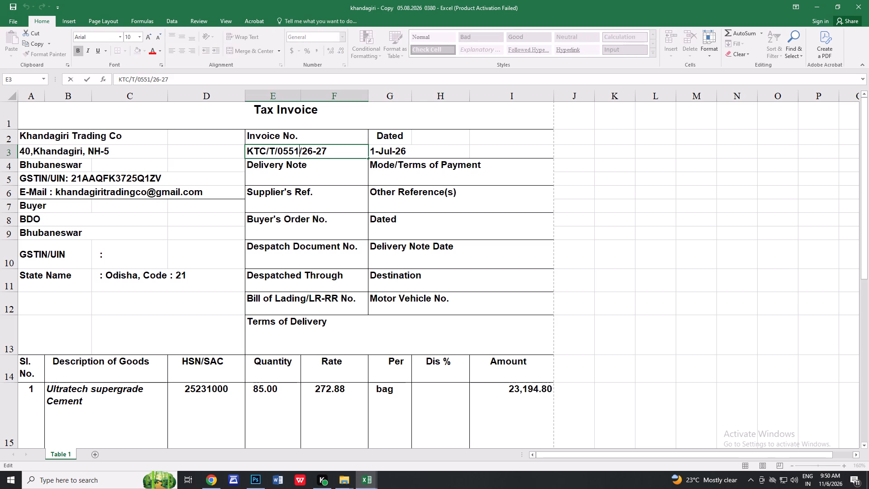
double_click(390, 152)
click(375, 151)
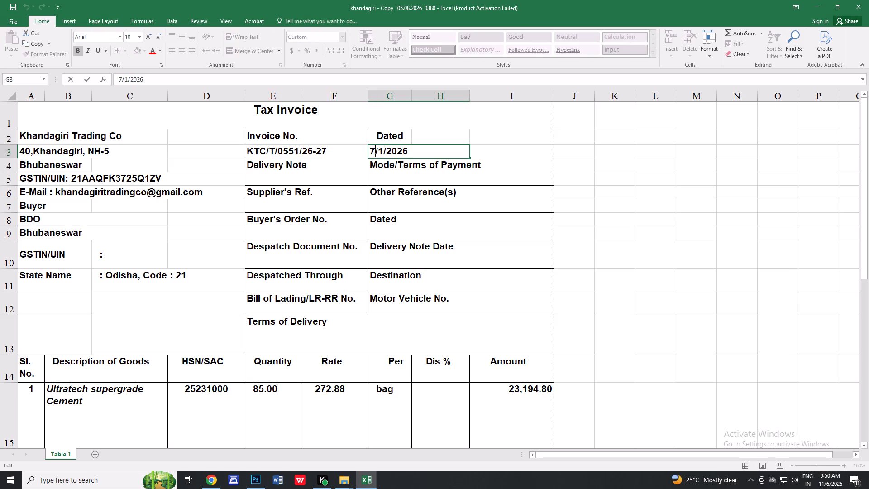
key(BackSpace)
key(8)
Change the invoice number to KTC/T/0564/26-27.
double_click(299, 150)
key(BackSpace)
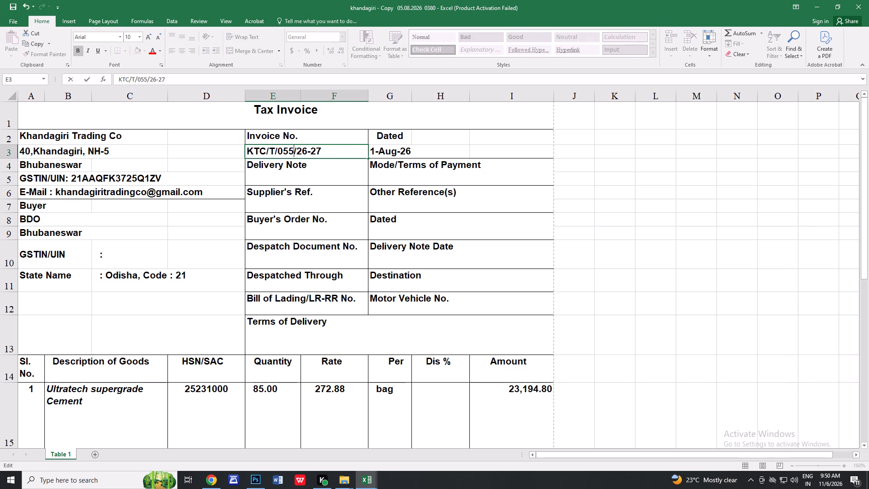
key(BackSpace)
text(64)
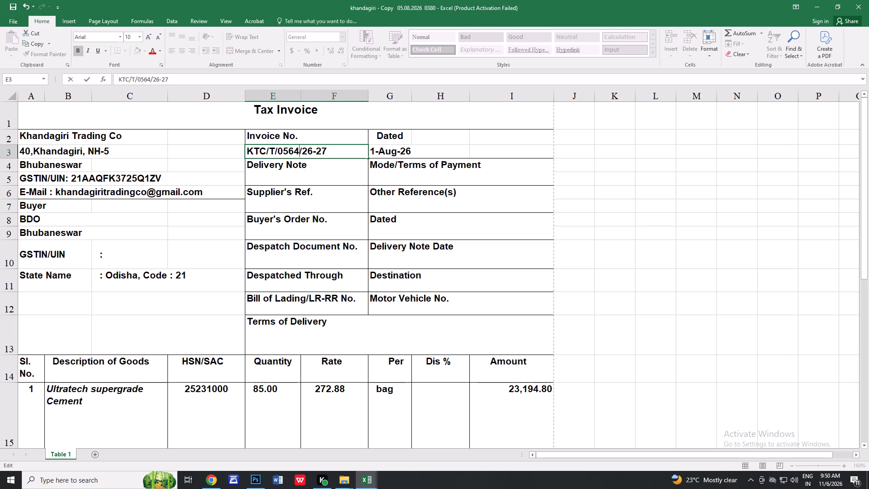
click(335, 241)
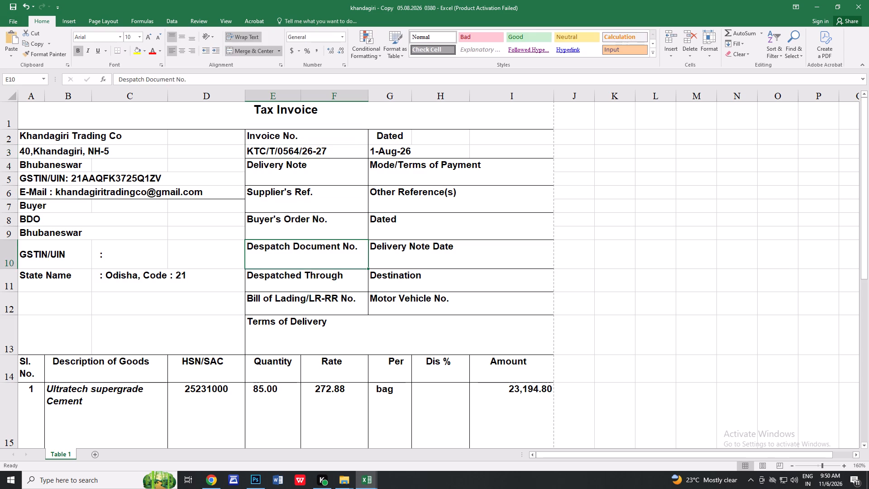
Set the quantity of Ultratech supergrade Cement to 20 bags.
scroll(327, 292, down, 2)
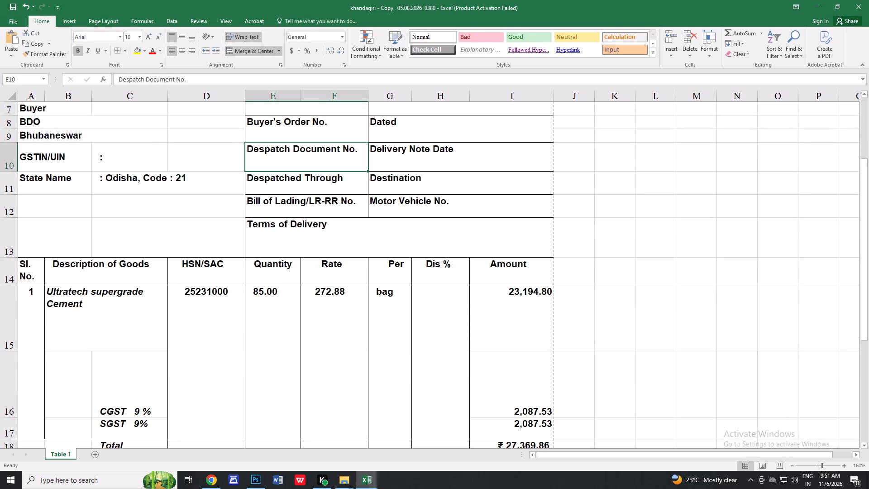
click(275, 300)
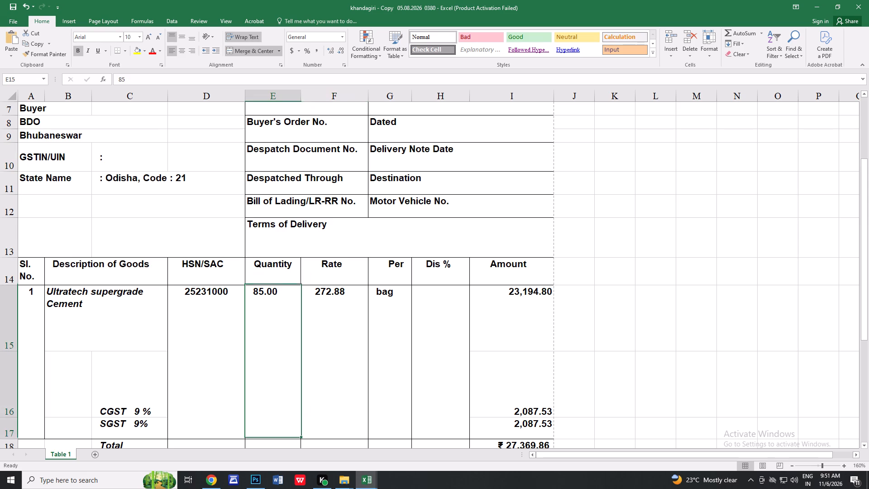
text(20)
click(325, 295)
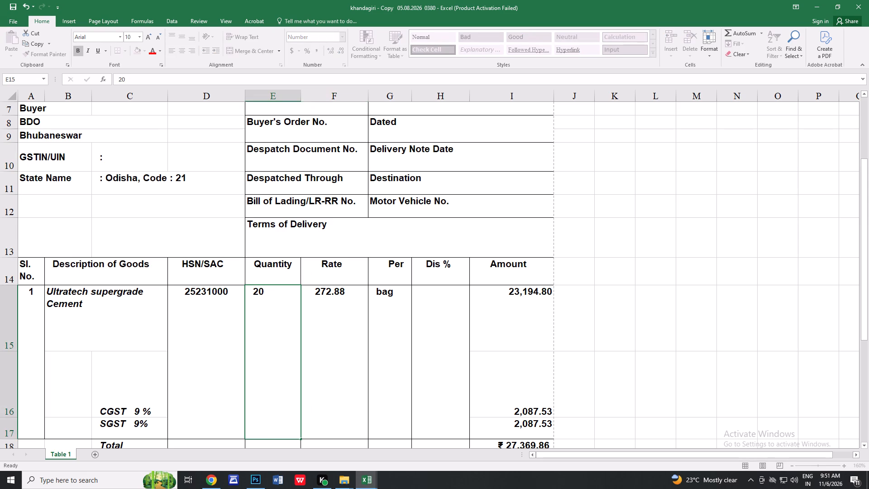
Set the Round Off amount to 6440.
scroll(349, 323, down, 2)
double_click(532, 344)
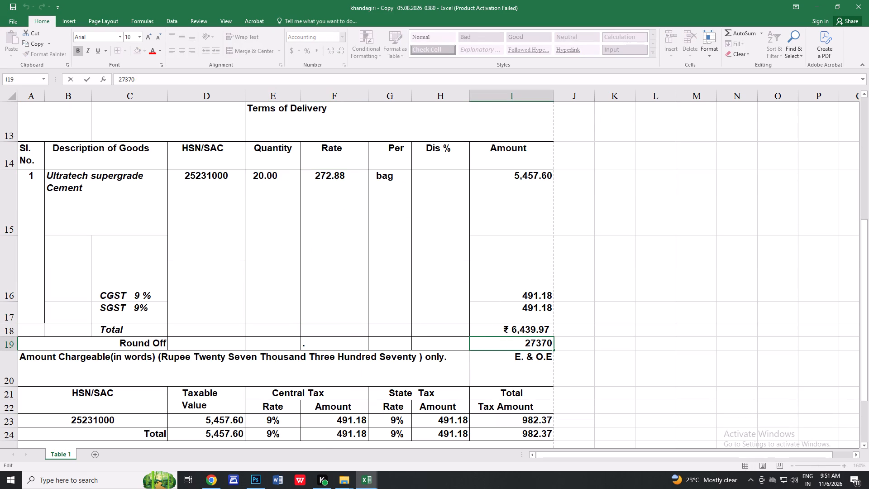
click(549, 346)
click(653, 298)
click(544, 343)
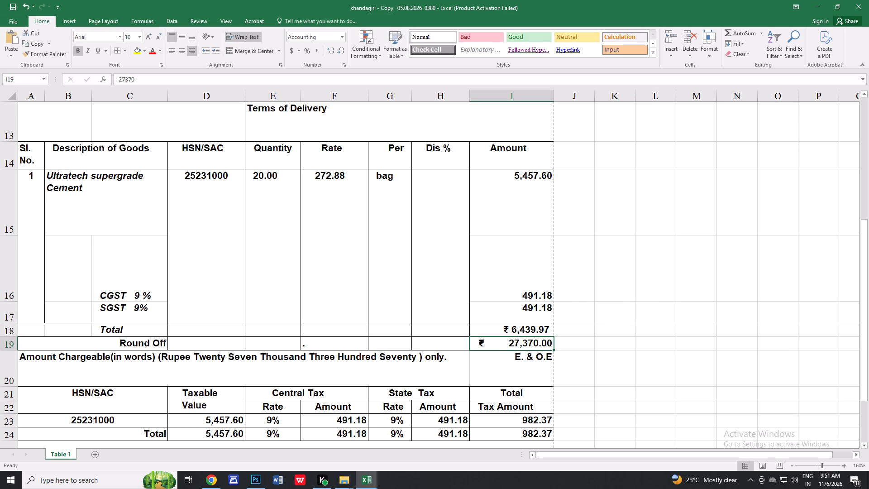
text(6440)
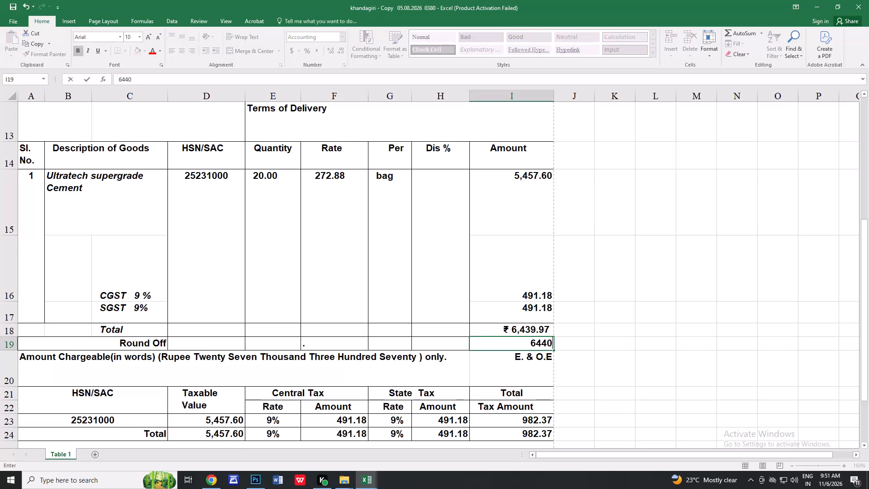
click(730, 323)
In the Amount Chargeable line, replace "Twenty Seven" with "Six" before "Thousand".
scroll(712, 329, down, 1)
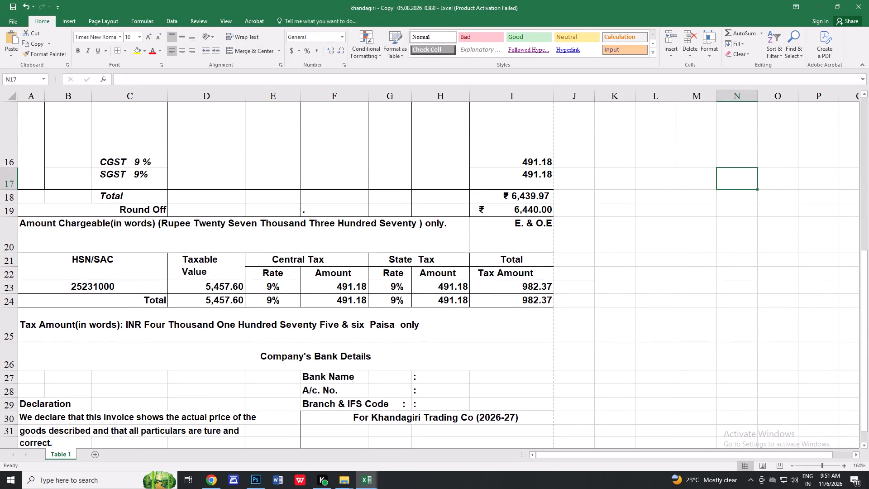
double_click(259, 223)
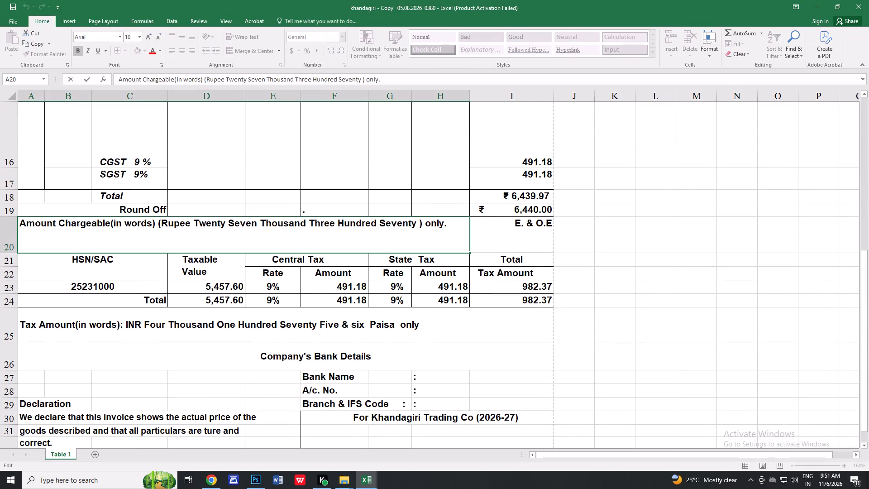
key(Left)
key(BackSpace)
key(BackSpace)
key(BackSpace)
key(BackSpace)
key(BackSpace)
key(BackSpace)
key(BackSpace)
key(BackSpace)
key(BackSpace)
key(BackSpace)
key(BackSpace)
key(BackSpace)
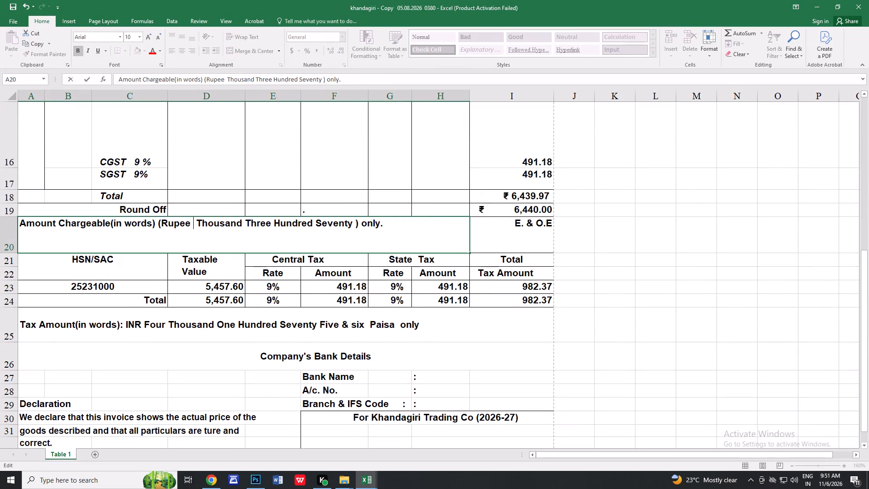
In the Amount Chargeable line, replace "Three" with "Four" before "Hundred".
key(Right)
key(Right)
key(Right)
key(Right)
key(Right)
key(Right)
key(Right)
key(Right)
key(Right)
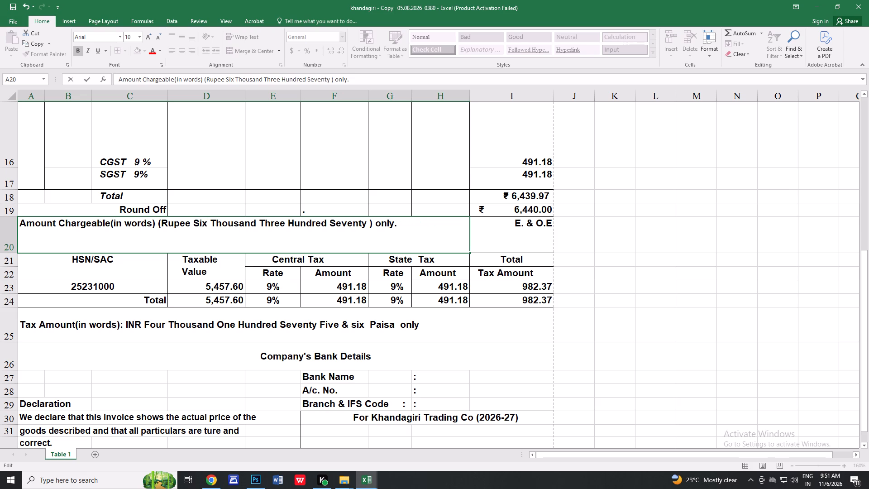
key(Right)
key(Right)
key(Right)
key(Right)
key(Right)
key(Right)
key(BackSpace)
key(BackSpace)
key(BackSpace)
key(BackSpace)
key(BackSpace)
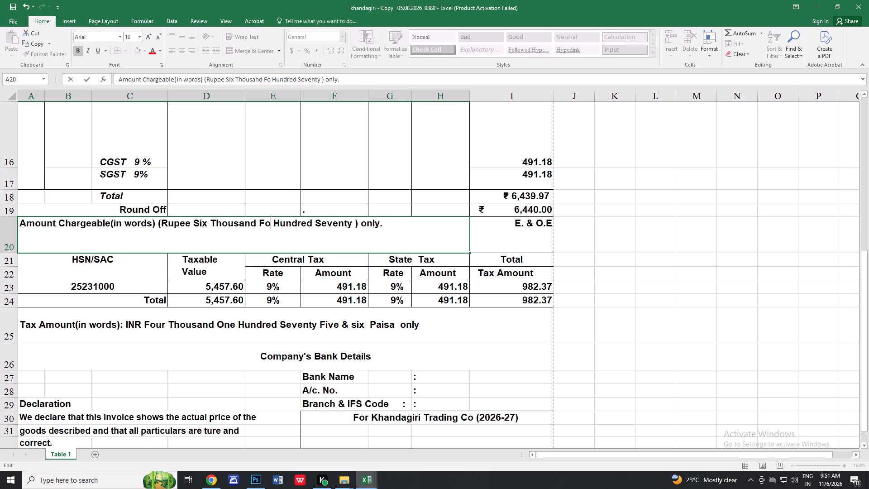
text(ur)
In the Amount Chargeable line, replace "Seventy" with "Fourty" after "Hundred".
key(Right)
key(Right)
key(Right)
key(Right)
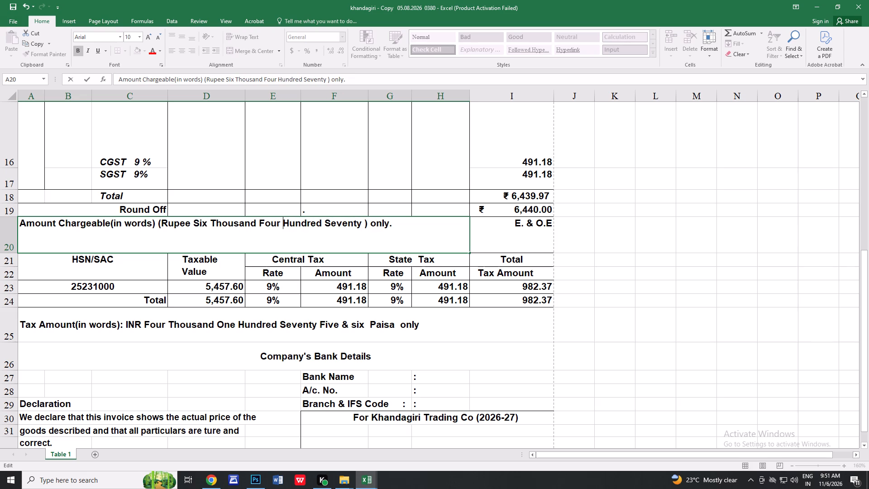
key(Right)
key(Right)
key(Right)
key(Right)
key(Right)
key(Right)
key(Right)
key(Right)
key(Right)
key(Right)
key(Right)
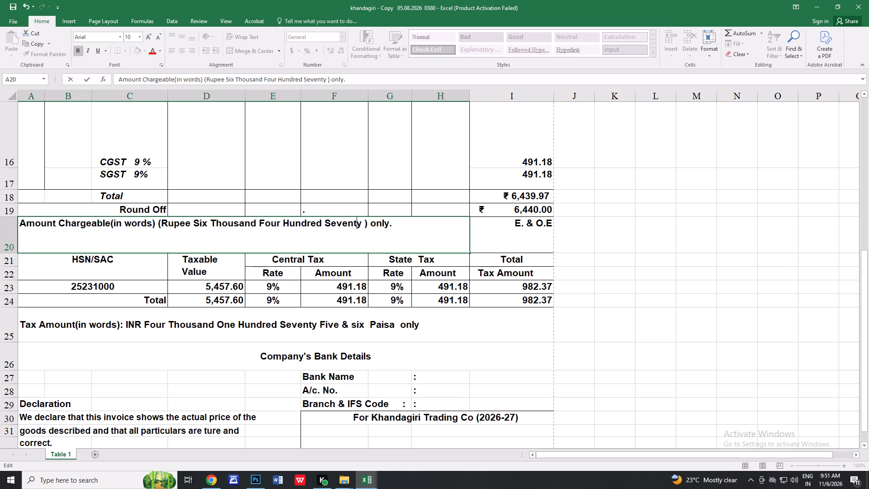
key(Right)
key(BackSpace)
key(BackSpace)
key(BackSpace)
key(BackSpace)
key(BackSpace)
key(BackSpace)
key(BackSpace)
key(BackSpace)
key(BackSpace)
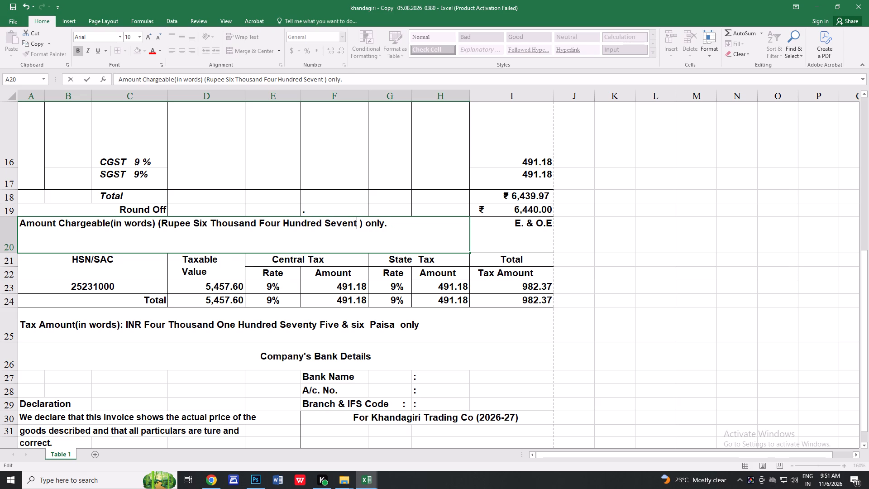
text(d)
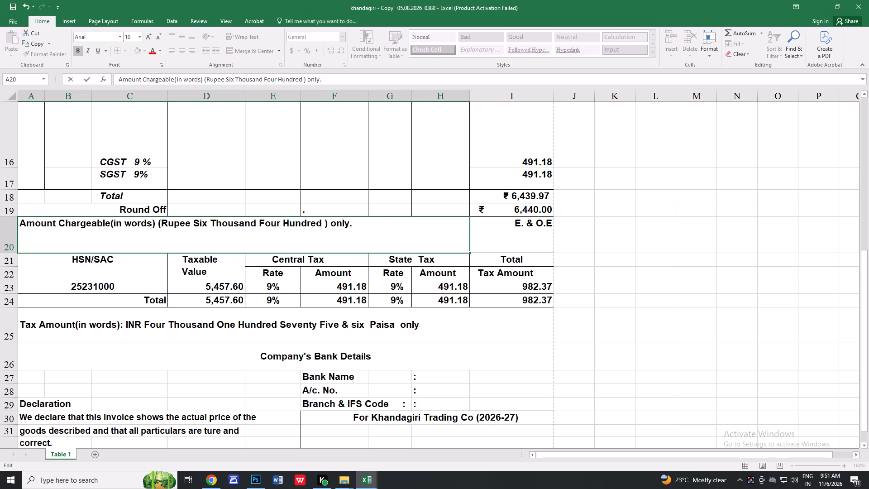
key(space)
text(ourty)
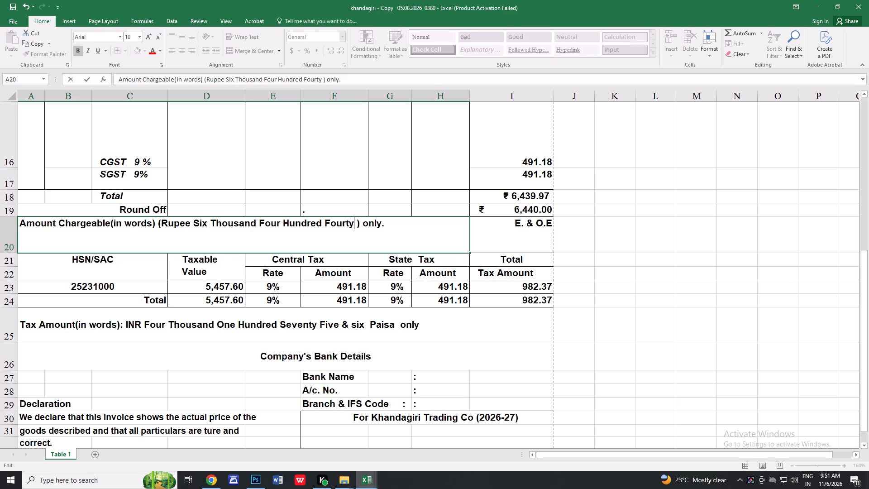
click(715, 228)
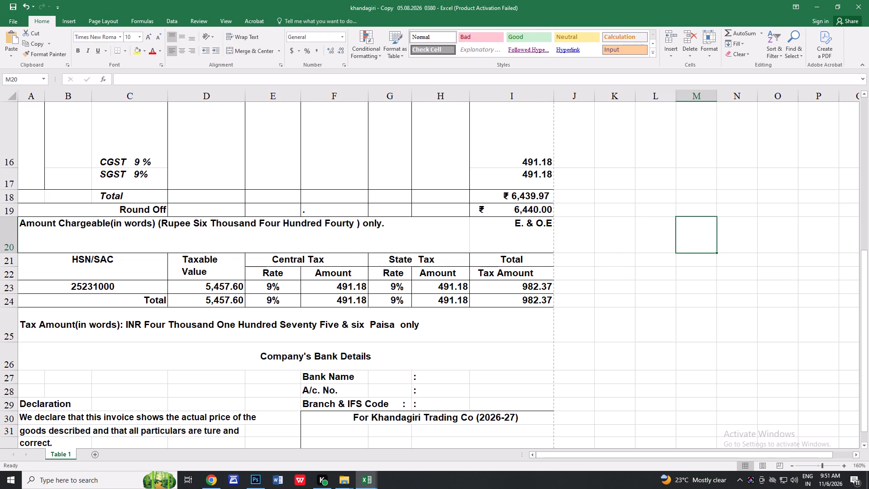
In the Tax Amount in words line, replace "Four Thousand One" with "Nine" before "Hundred".
click(166, 327)
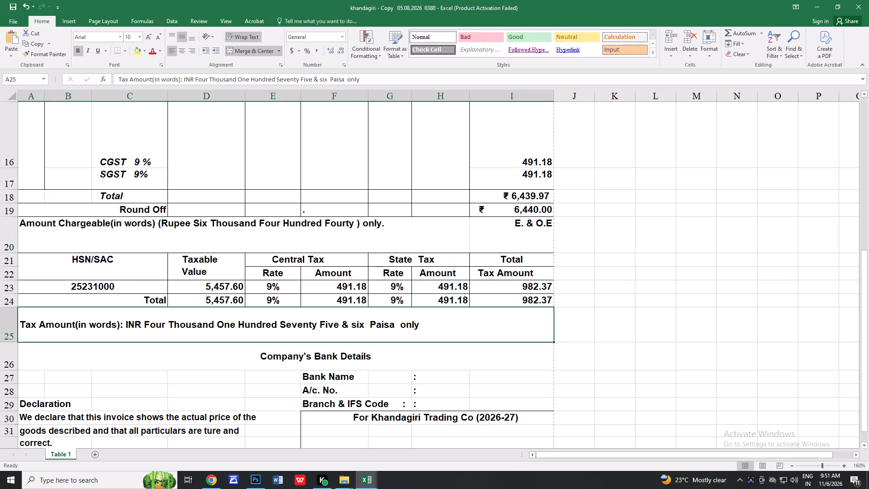
double_click(235, 328)
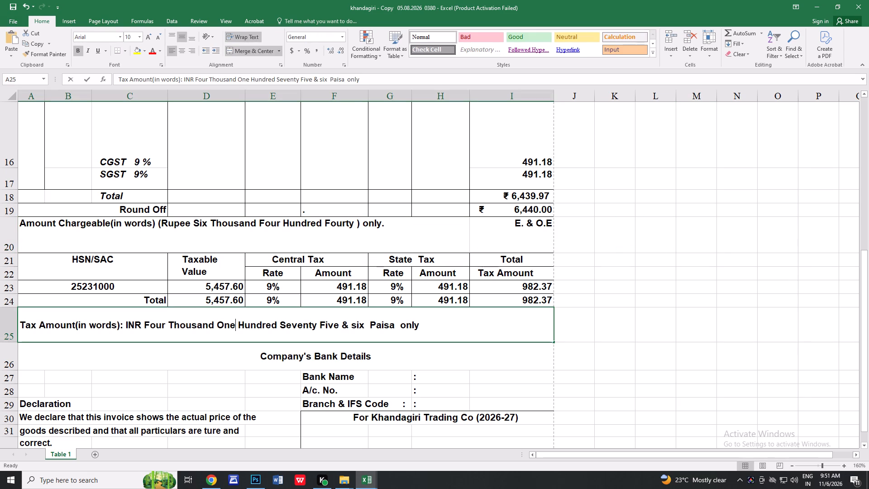
key(BackSpace)
key(BackSpace)
key(BackSpace)
key(BackSpace)
key(BackSpace)
key(BackSpace)
key(BackSpace)
key(BackSpace)
key(BackSpace)
key(BackSpace)
key(BackSpace)
key(BackSpace)
key(BackSpace)
key(BackSpace)
key(BackSpace)
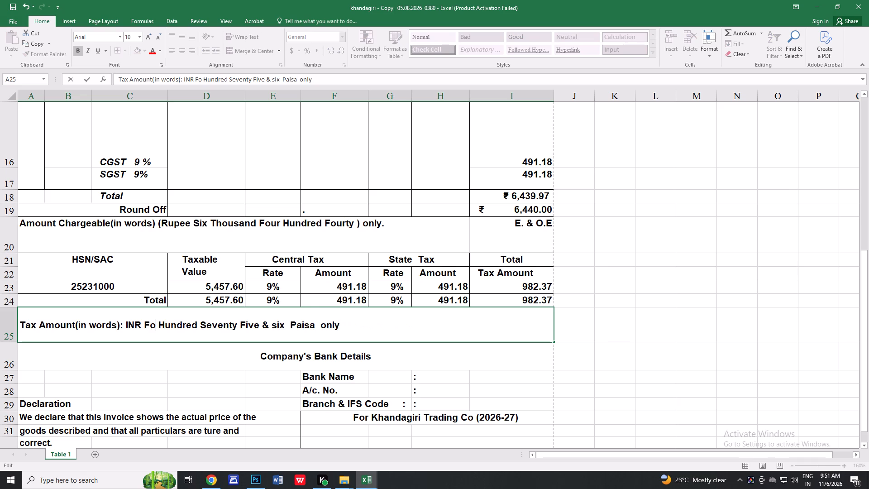
key(BackSpace)
key(BackSpace)
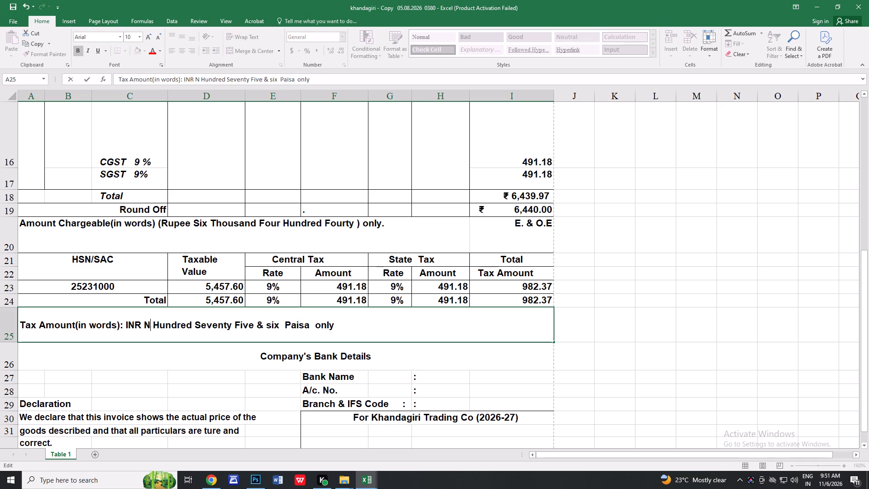
In the Tax Amount in words line, replace "Seventy Five" with "Eighty Two" after "Hundred".
key(Right)
key(Right)
key(Right)
key(Right)
key(Right)
key(Right)
key(Right)
key(Right)
key(Right)
key(Right)
key(Right)
key(Right)
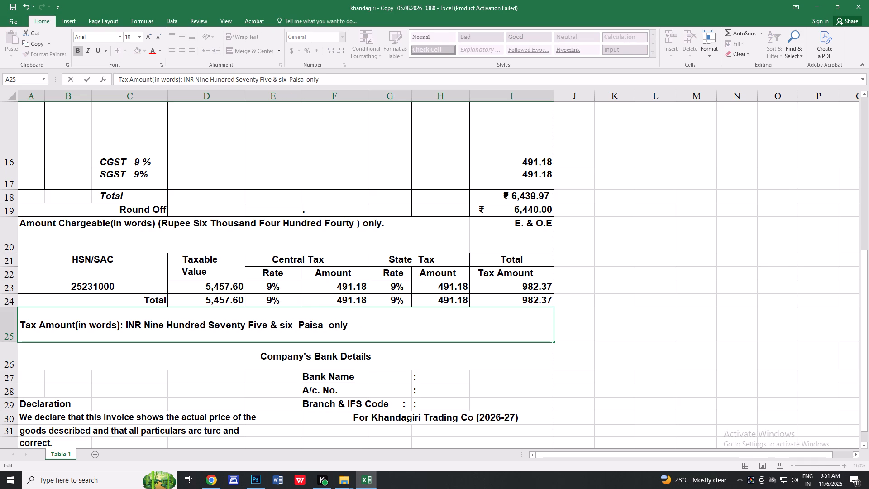
key(Right)
key(Right)
key(Right)
key(Right)
key(Right)
key(Right)
key(Right)
key(Right)
key(Right)
key(BackSpace)
key(BackSpace)
key(BackSpace)
key(BackSpace)
key(BackSpace)
key(BackSpace)
key(BackSpace)
key(BackSpace)
key(BackSpace)
key(BackSpace)
key(BackSpace)
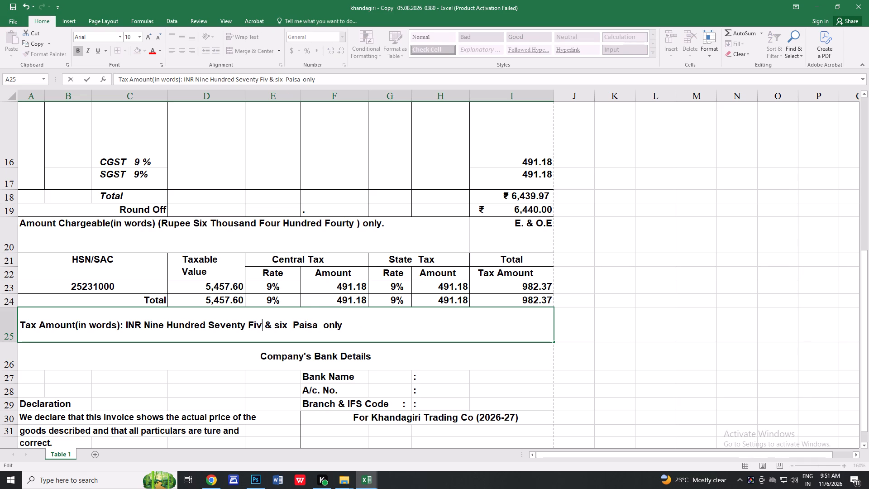
key(BackSpace)
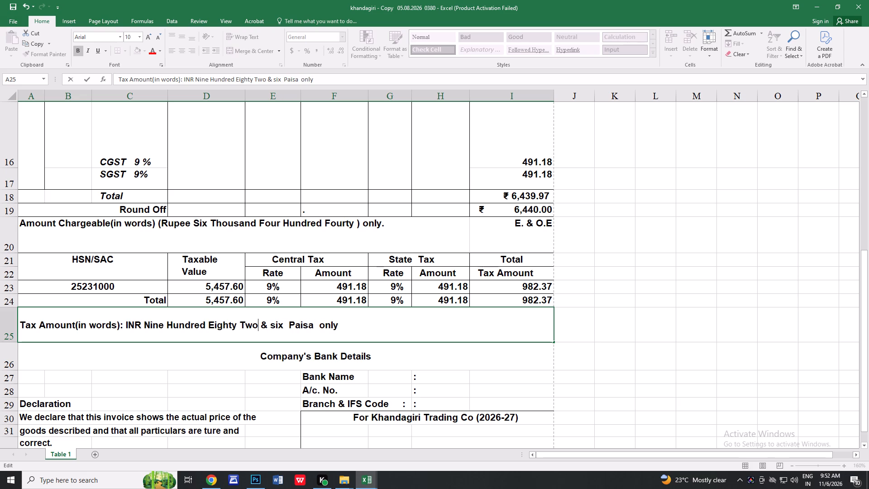
In the Tax Amount in words line, replace "six" with "thirty seven" before "Paisa".
click(285, 327)
key(BackSpace)
key(BackSpace)
key(BackSpace)
key(BackSpace)
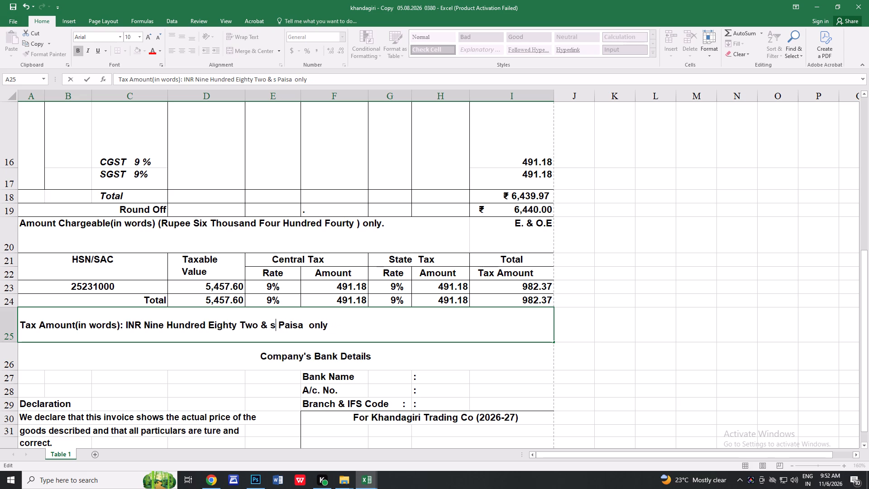
text(thirty)
key(space)
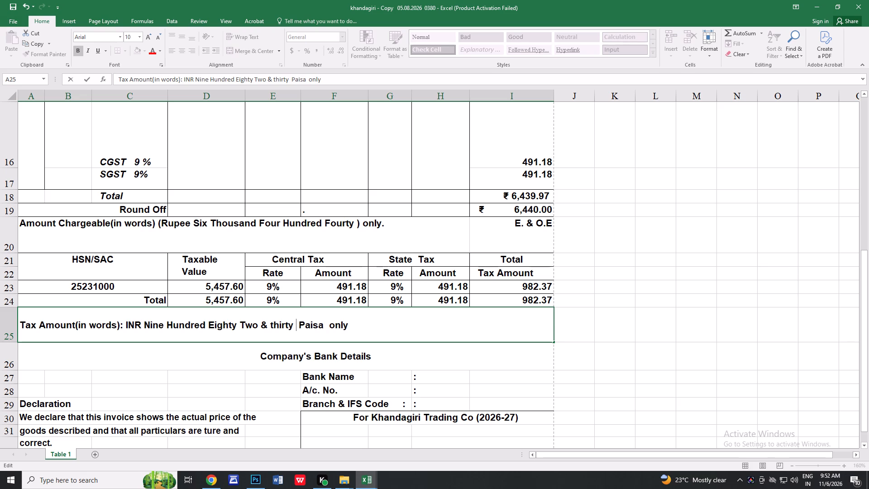
text(seven)
click(681, 254)
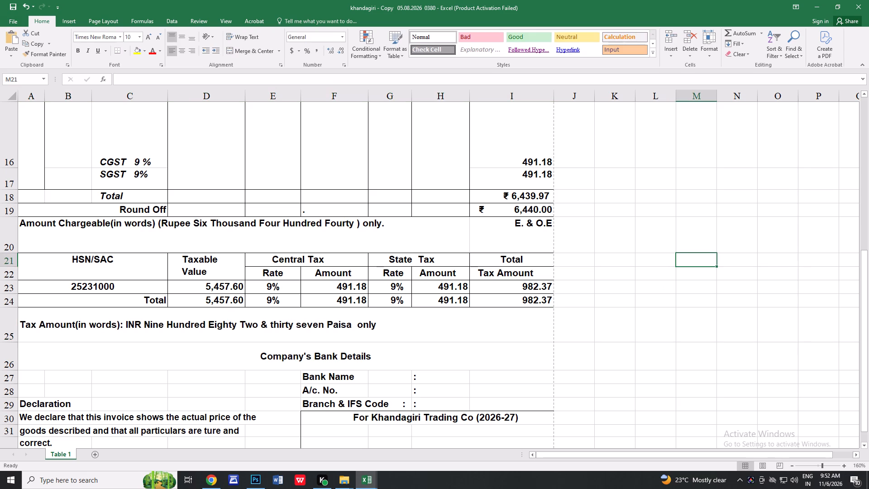
Change "Paisa" to lowercase "paisa" in the Tax Amount in words line.
click(334, 324)
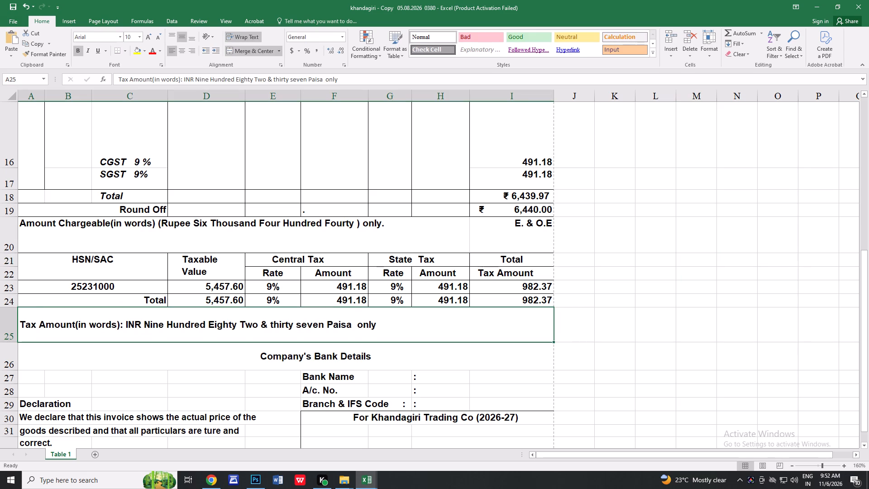
double_click(332, 326)
key(BackSpace)
key(p)
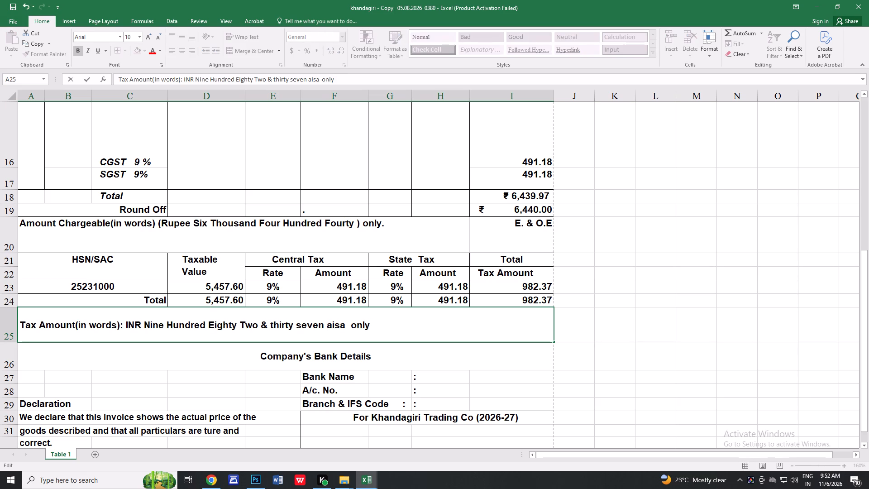
click(694, 309)
Print one copy of invoice KTC/T/0564/26-27 on the EPSON L3250 Series printer.
key(ctrl+p)
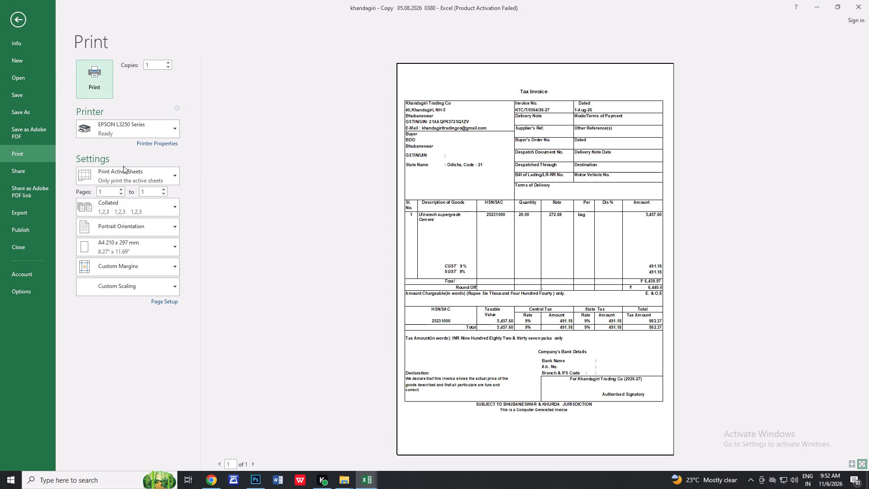
click(105, 83)
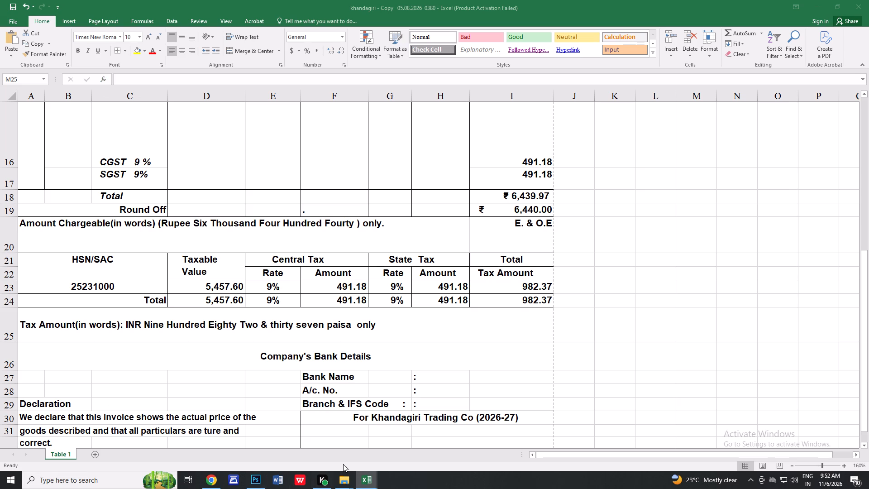
Switch to File Explorer and open the workbook "gujurat 15.08.2026 0546" in Excel for editing.
click(344, 484)
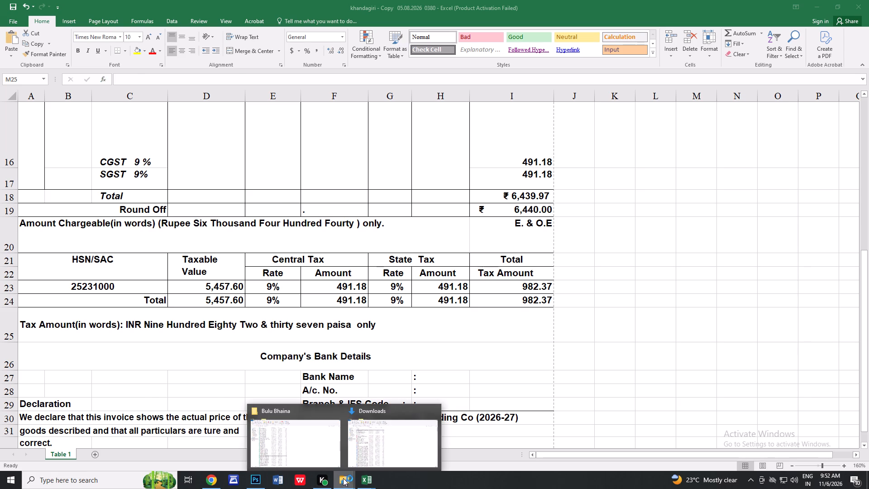
click(320, 454)
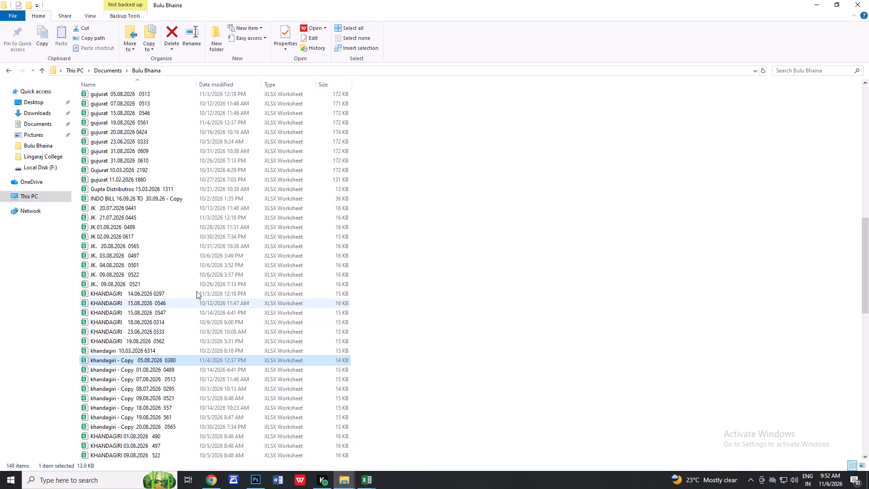
scroll(196, 291, up, 3)
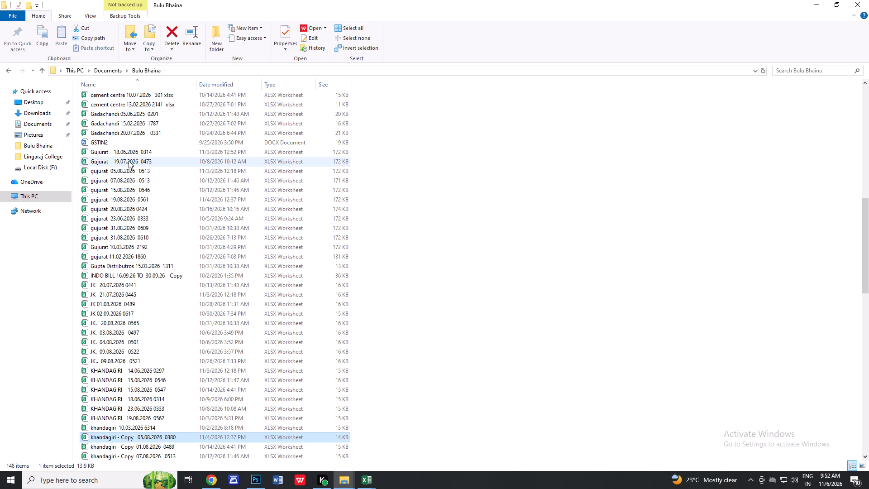
right_click(115, 188)
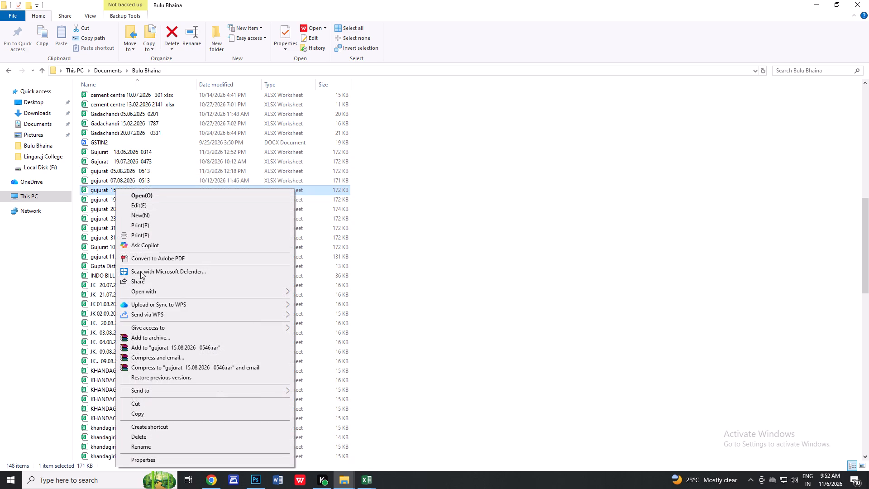
click(153, 290)
click(319, 294)
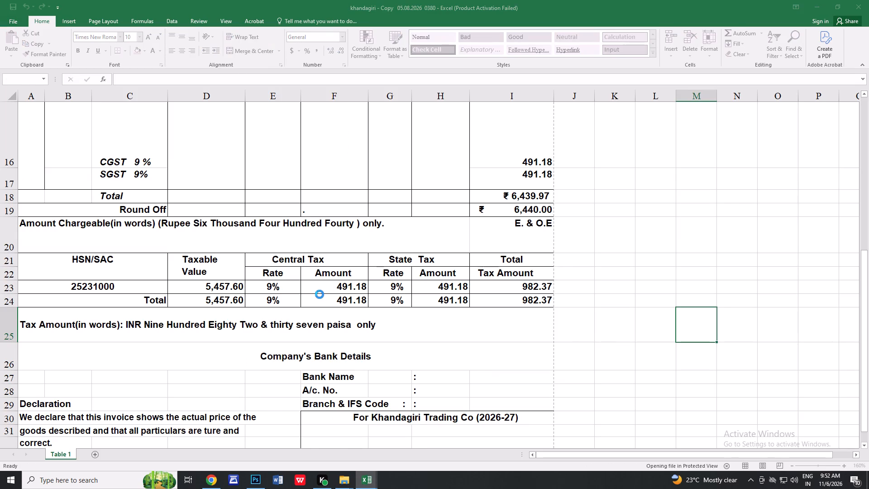
click(375, 34)
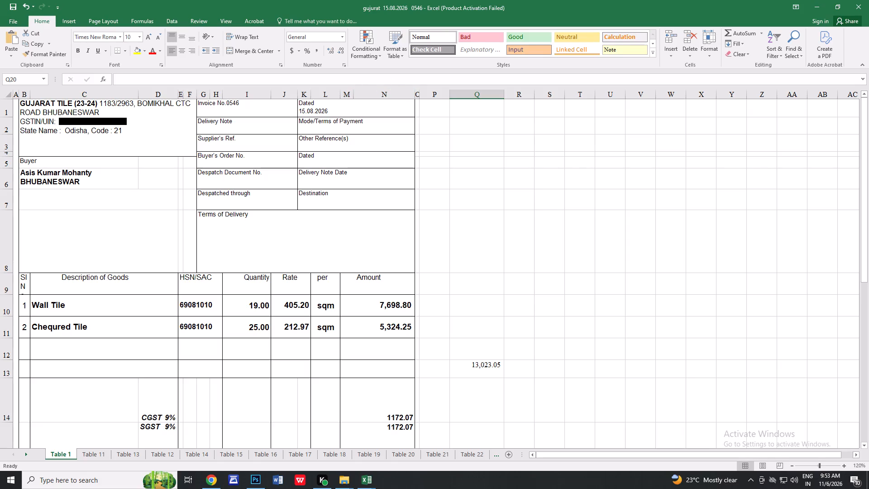
Set the Gujarat Tile invoice's Dated field to 02.08.2026.
double_click(303, 113)
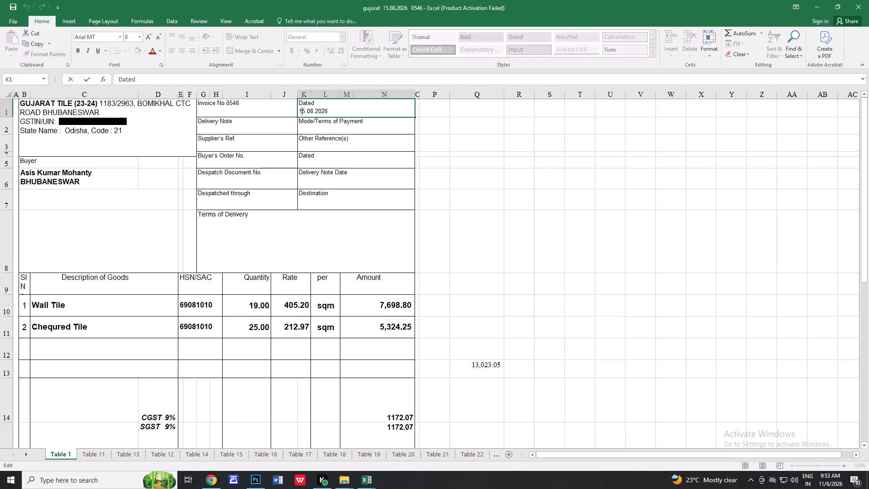
click(304, 113)
key(BackSpace)
key(BackSpace)
text(02)
Change the Gujarat Tile invoice number to 0494.
double_click(240, 104)
key(BackSpace)
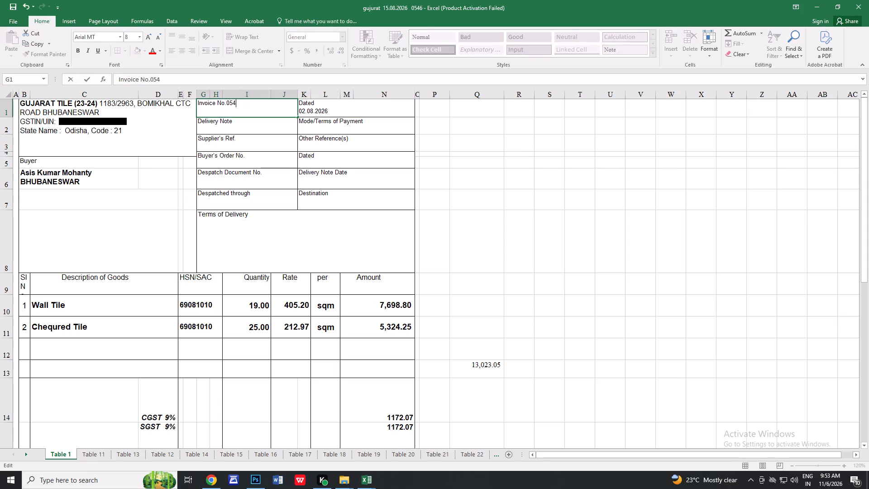
key(BackSpace)
key(BackSpace)
text(494)
click(268, 133)
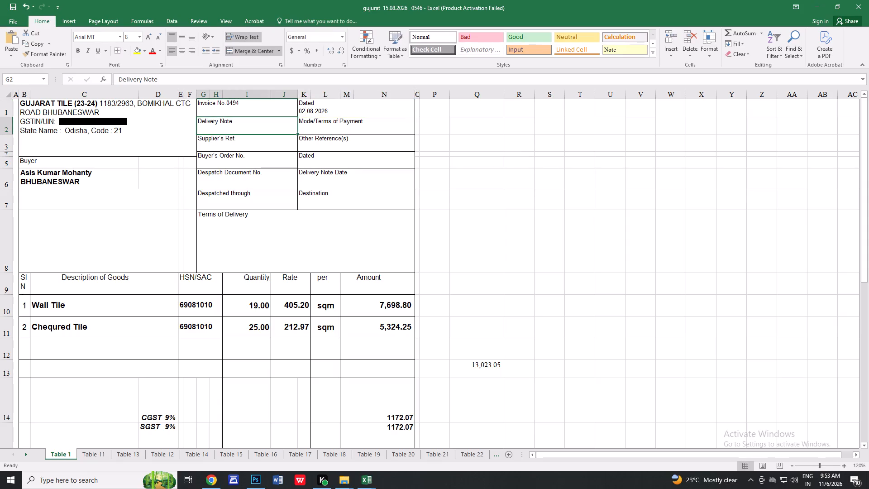
Replace the buyer's name with BDO above BHUBANESWAR in the Gujarat Tile invoice.
click(59, 176)
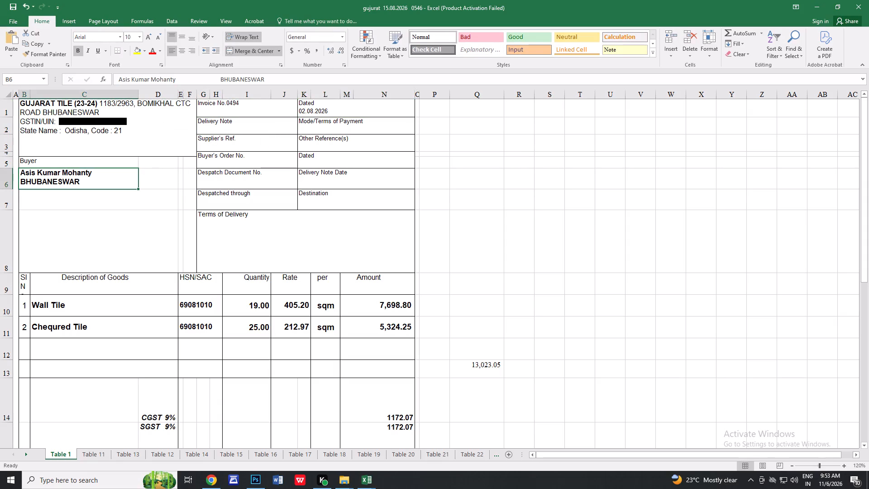
double_click(93, 173)
key(Left)
key(BackSpace)
key(BackSpace)
key(BackSpace)
key(BackSpace)
key(BackSpace)
key(BackSpace)
key(BackSpace)
key(BackSpace)
key(BackSpace)
key(BackSpace)
key(BackSpace)
key(BackSpace)
key(BackSpace)
key(BackSpace)
key(BackSpace)
key(BackSpace)
key(BackSpace)
key(BackSpace)
key(BackSpace)
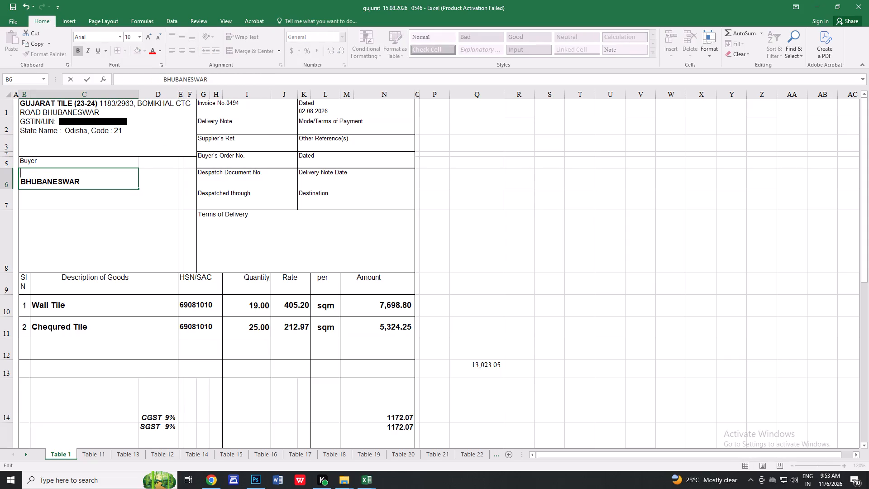
text(bdo)
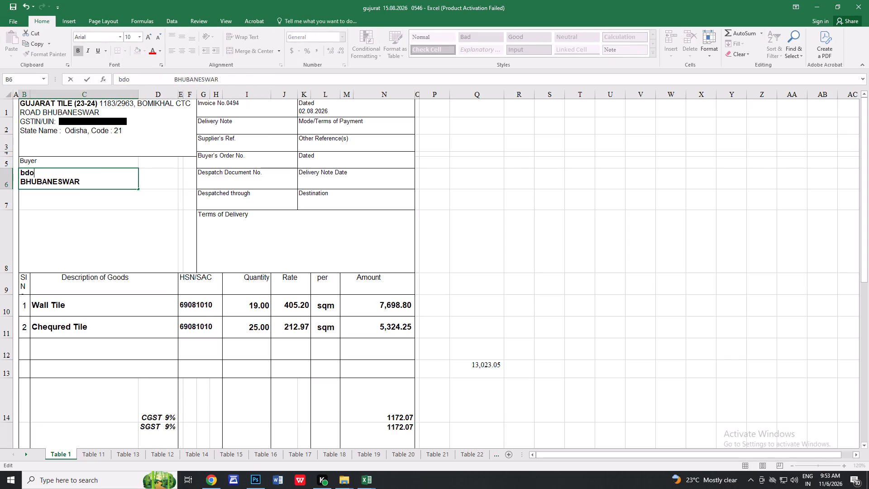
key(BackSpace)
key(BackSpace)
key(BackSpace)
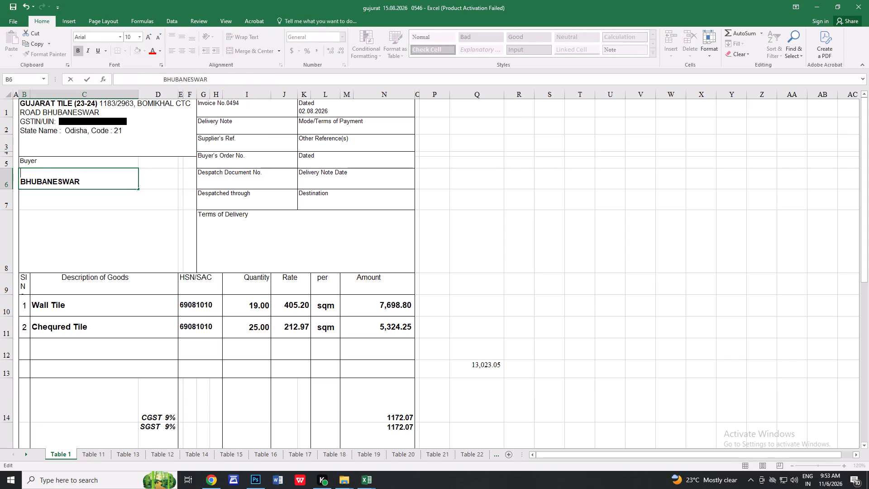
text(BDO)
click(148, 212)
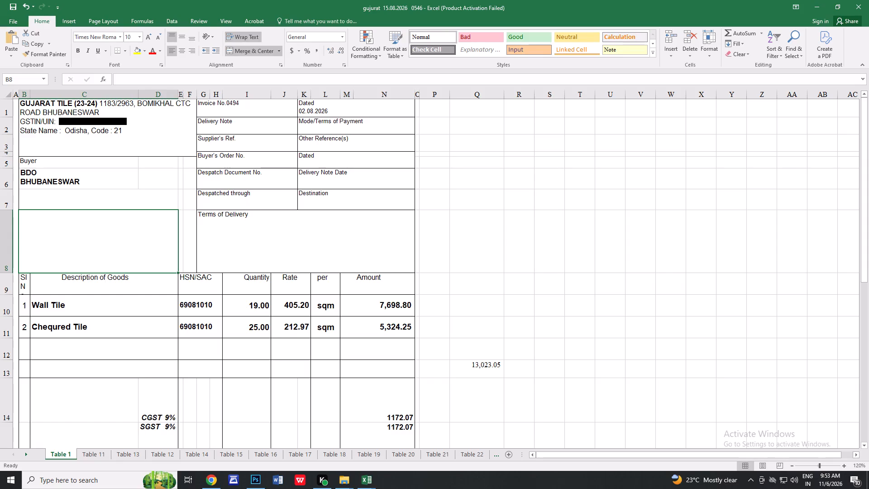
Change the first item's description to Ceramic Wall Tile.
click(45, 307)
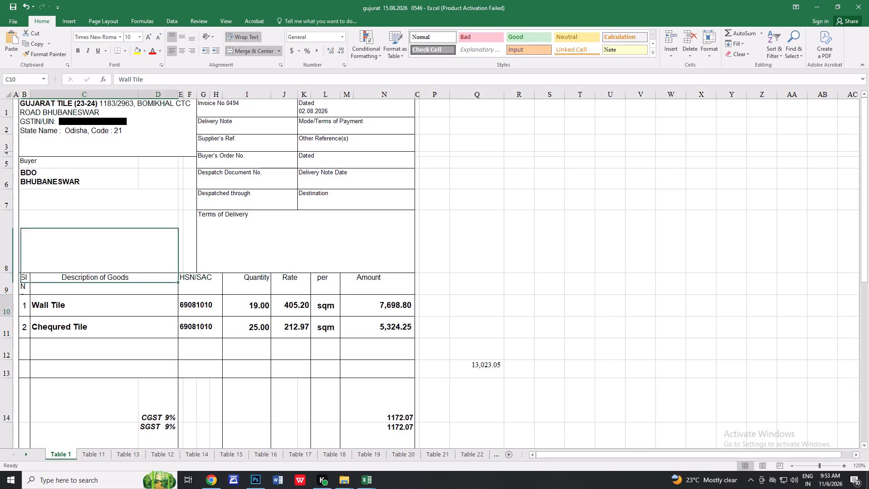
click(118, 78)
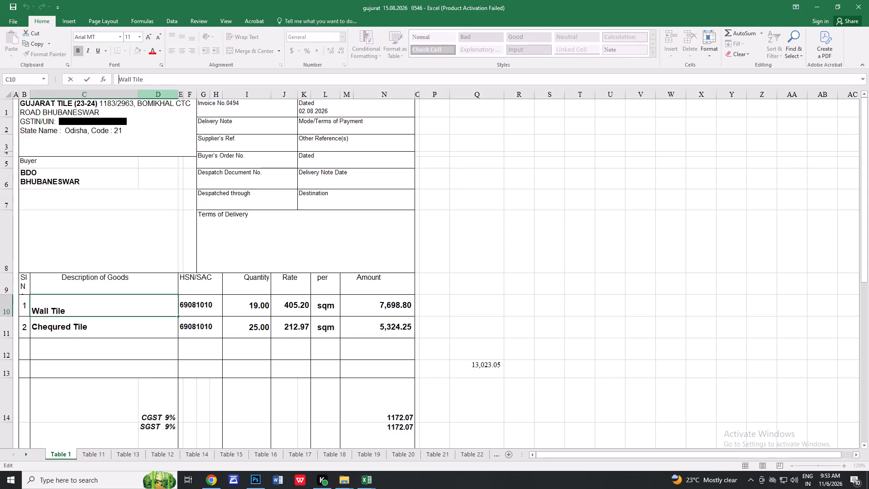
key(c)
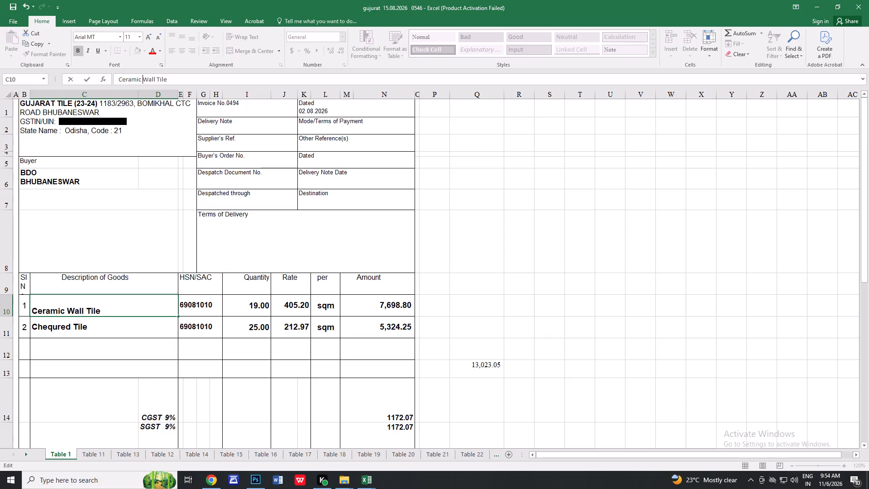
click(234, 331)
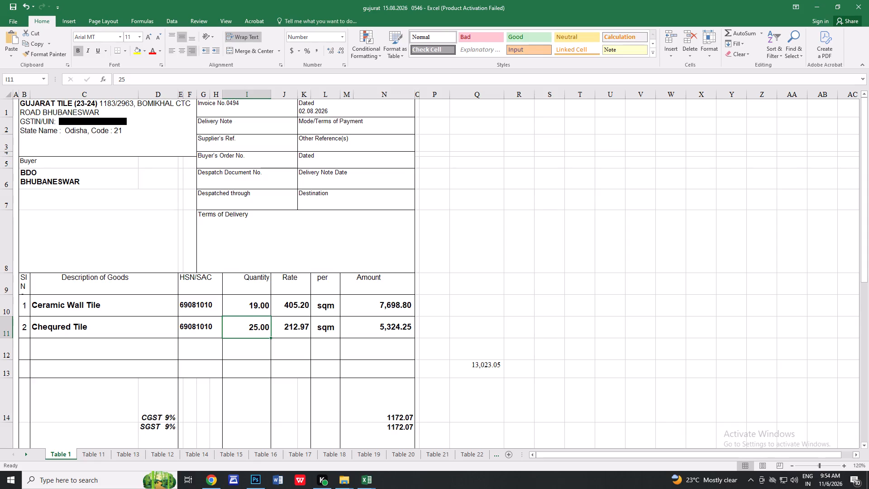
Add item 3 below Chequred Tile with the description Kadapa Tile.
click(22, 350)
key(3)
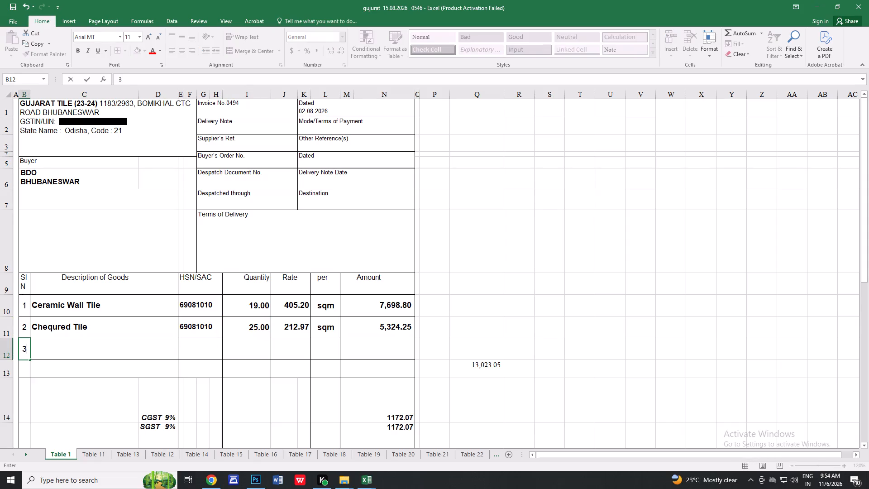
key(Right)
key(k)
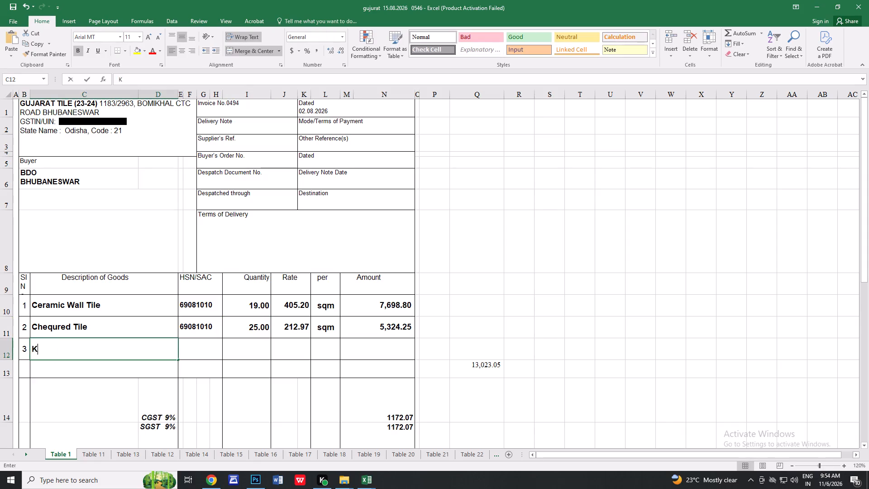
text(ada)
text(pa)
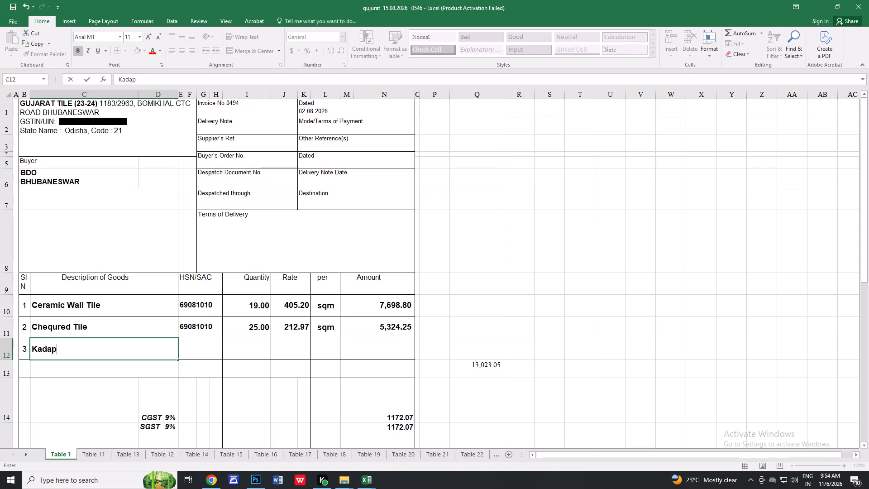
key(space)
key(r)
key(BackSpace)
key(t)
text(ile)
click(205, 345)
Fill the HSN/SAC code down to the Kadapa Tile row and set it to 69081010.
click(205, 331)
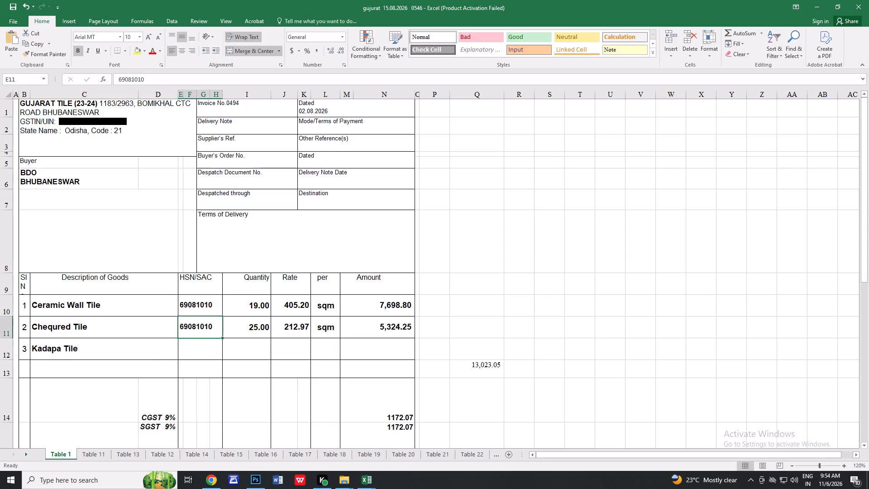
drag(220, 337, 220, 351)
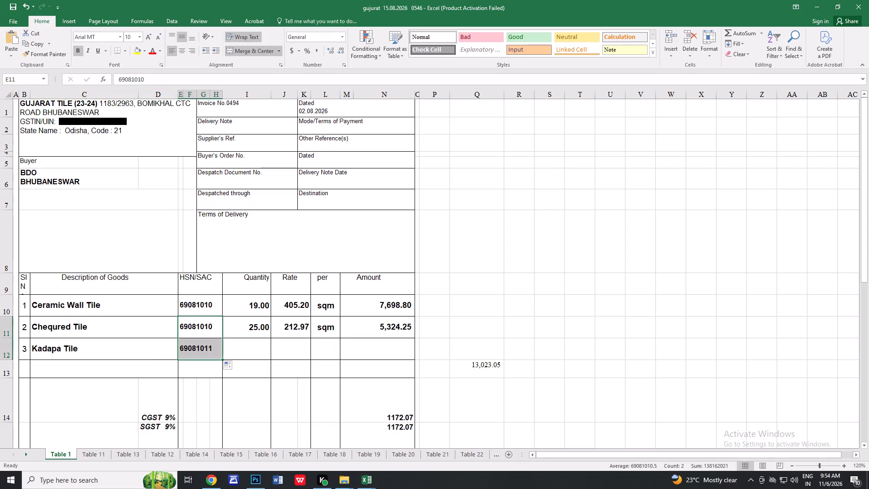
click(209, 348)
click(152, 82)
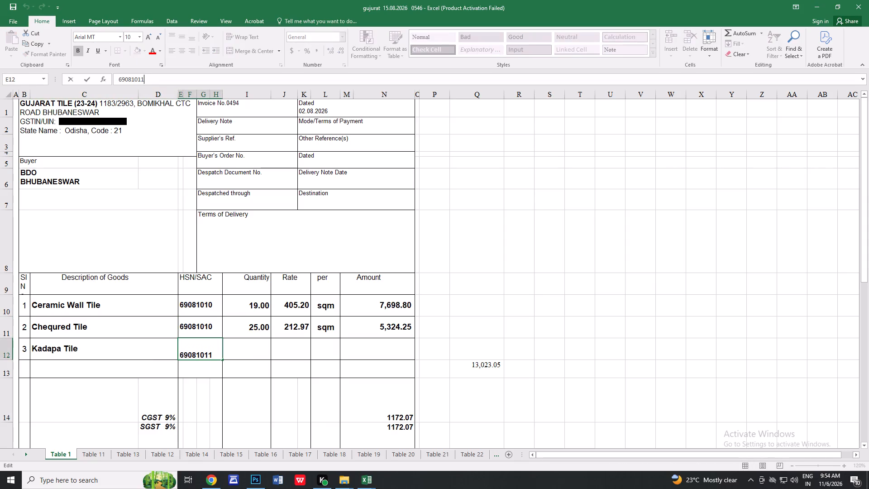
key(BackSpace)
key(0)
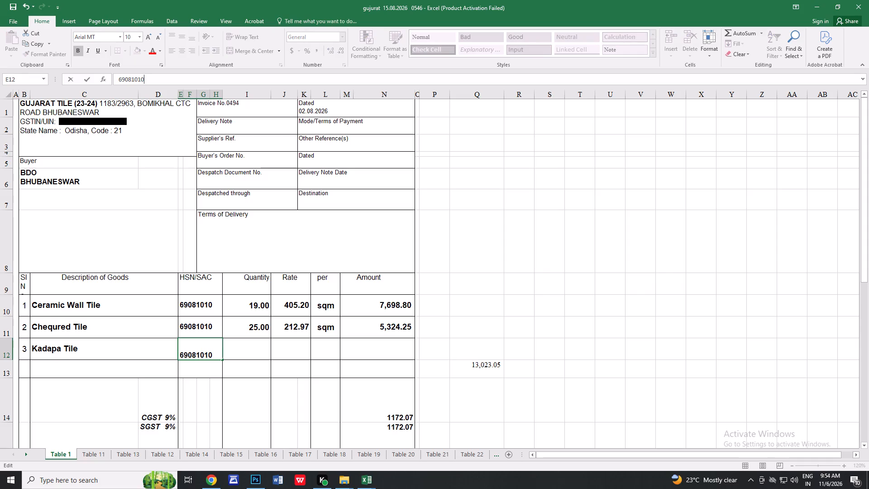
Set the quantities to 20 for Ceramic Wall Tile and 5 for Chequred Tile.
click(260, 308)
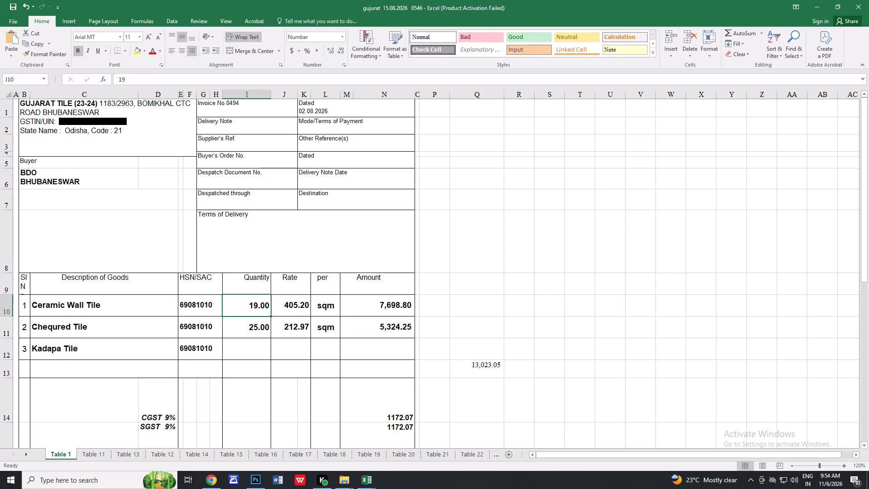
text(20)
click(258, 337)
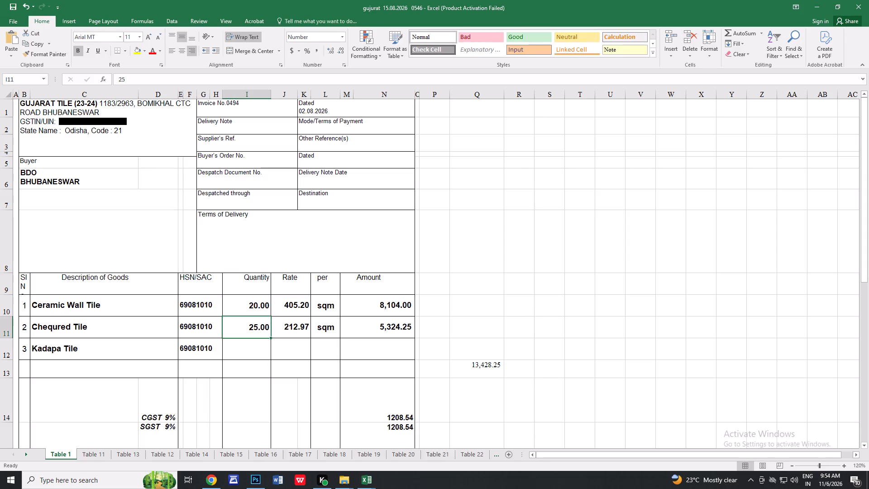
key(5)
key(Down)
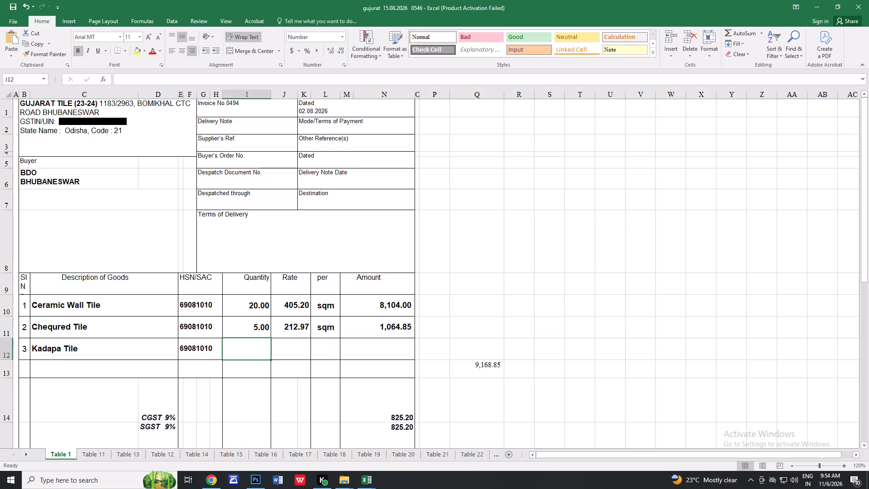
Set the Chequred Tile rate to 212.92.
click(303, 331)
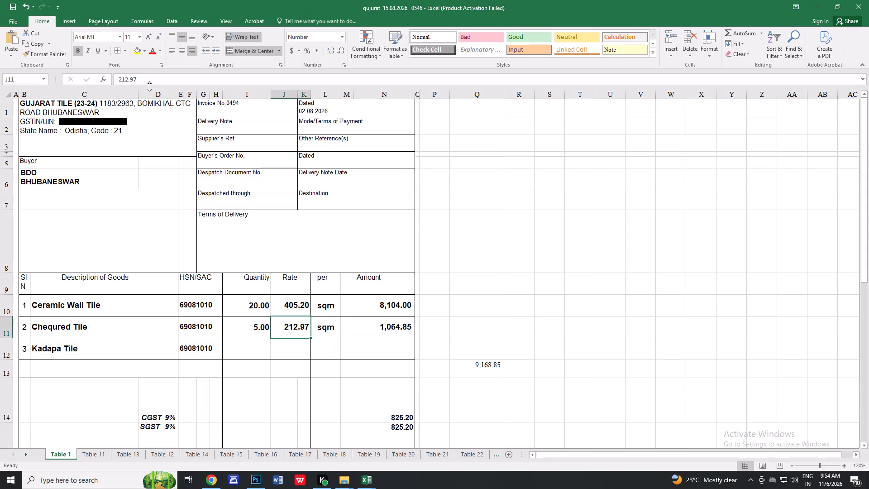
click(149, 81)
key(BackSpace)
key(2)
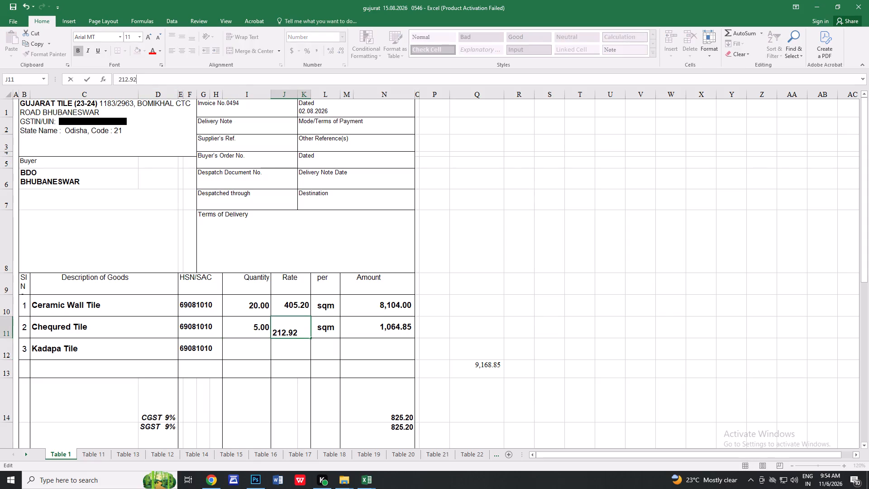
click(242, 355)
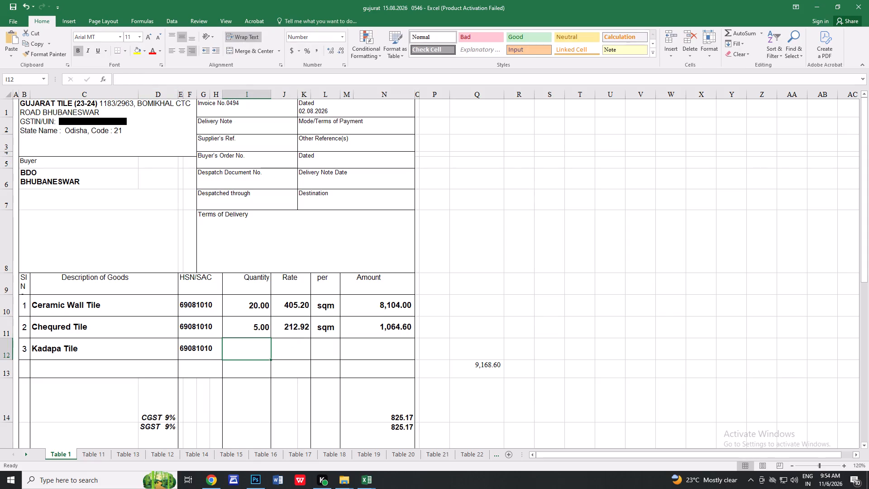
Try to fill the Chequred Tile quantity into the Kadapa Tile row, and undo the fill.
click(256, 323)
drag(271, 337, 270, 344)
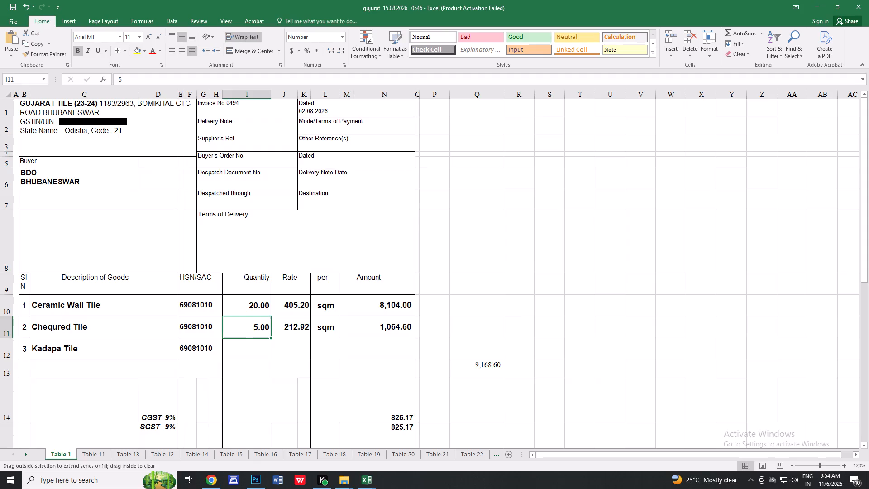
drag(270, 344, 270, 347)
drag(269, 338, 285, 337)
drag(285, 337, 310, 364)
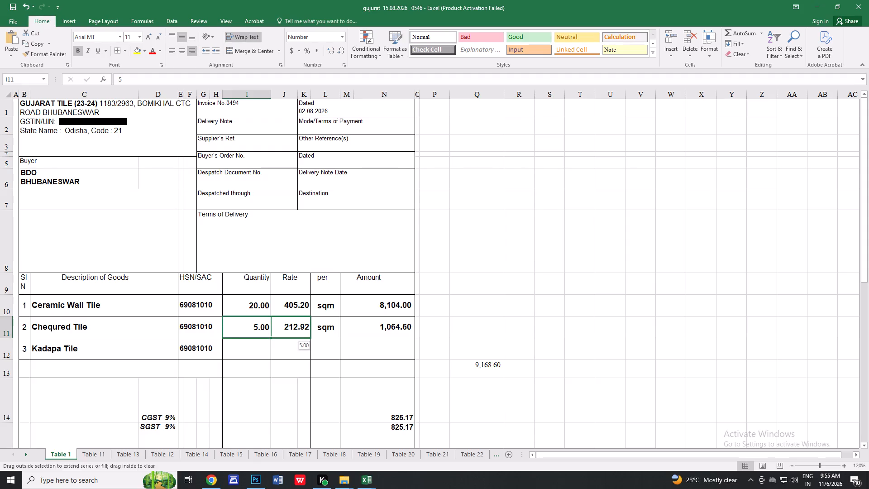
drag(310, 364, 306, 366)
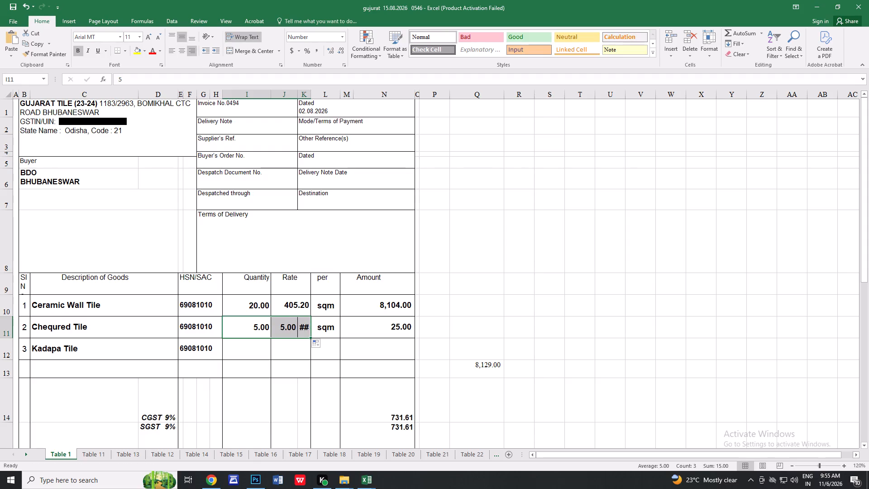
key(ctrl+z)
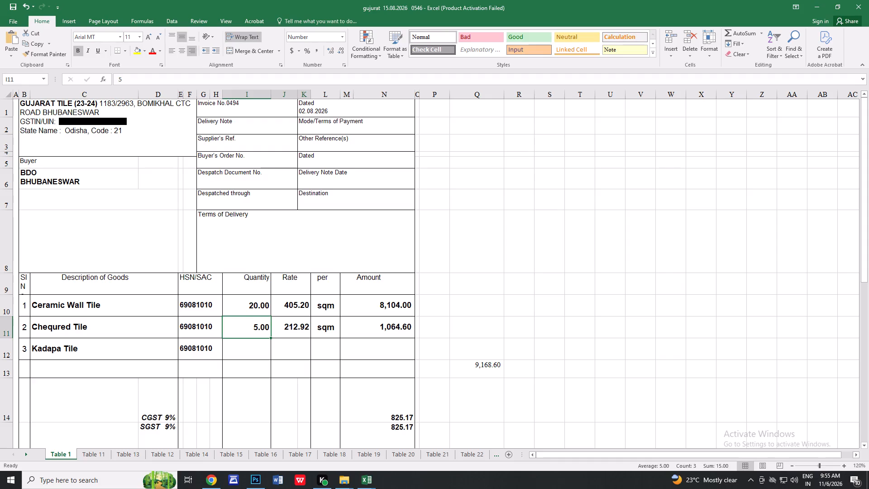
Fill the quantity down from Chequred Tile to the Kadapa Tile row and set it to 7.
drag(270, 338, 270, 355)
click(247, 356)
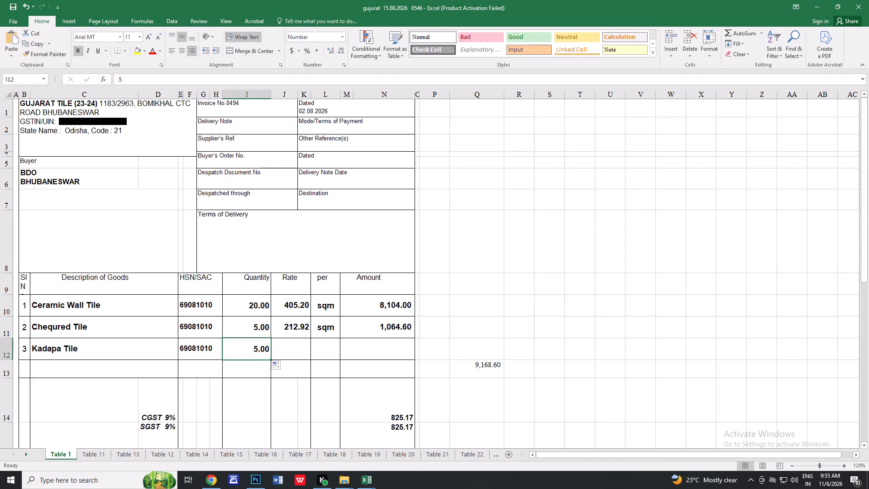
key(7)
click(291, 350)
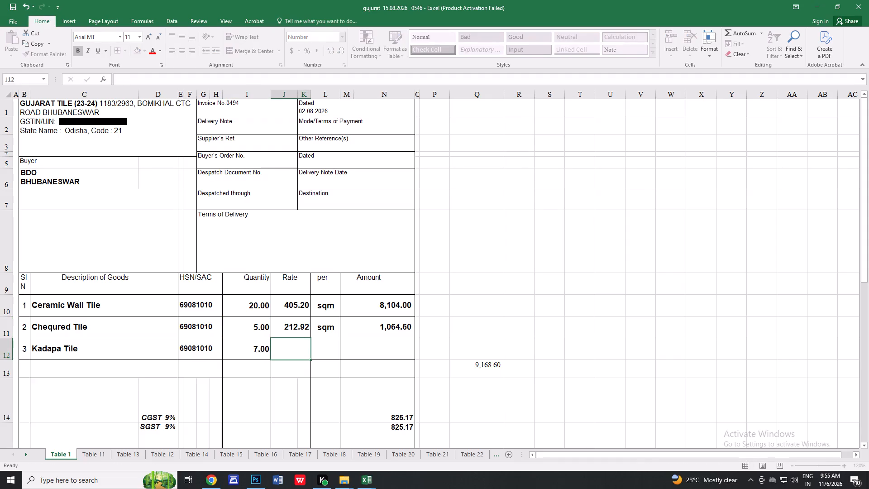
Fill the rate down from Chequred Tile to the Kadapa Tile row and set it to 297.58.
click(300, 326)
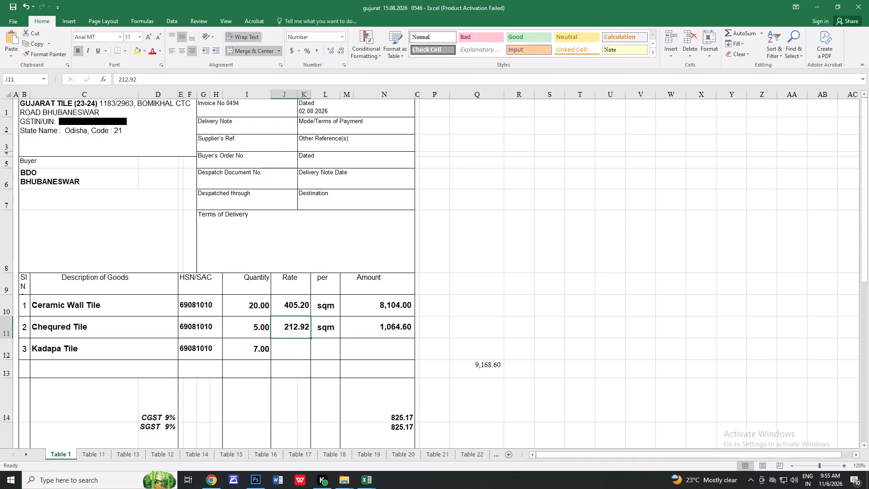
drag(310, 337, 310, 353)
click(291, 353)
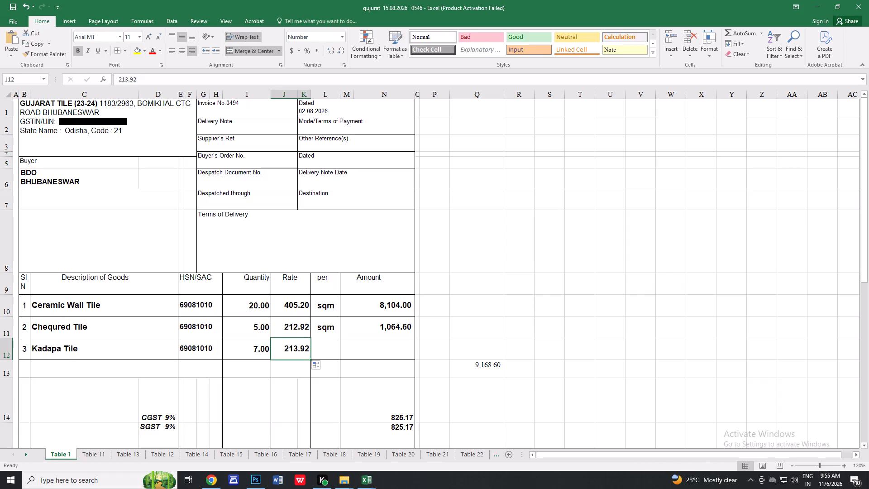
text(297.)
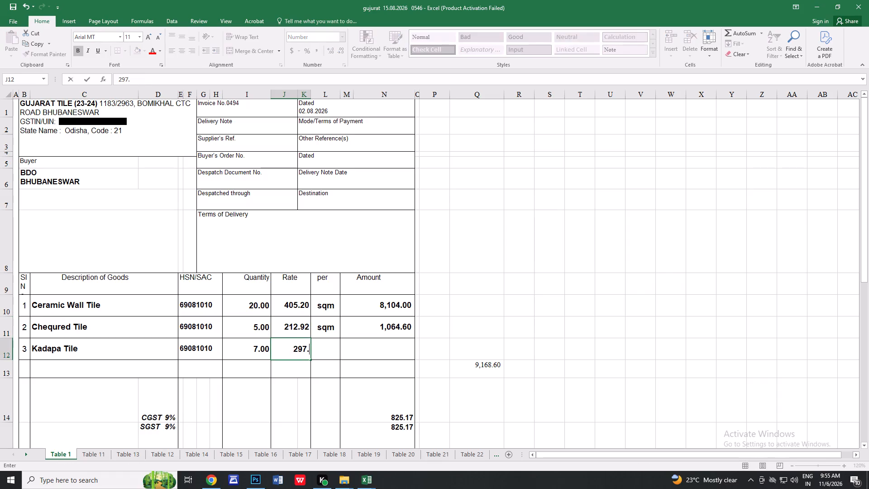
text(58)
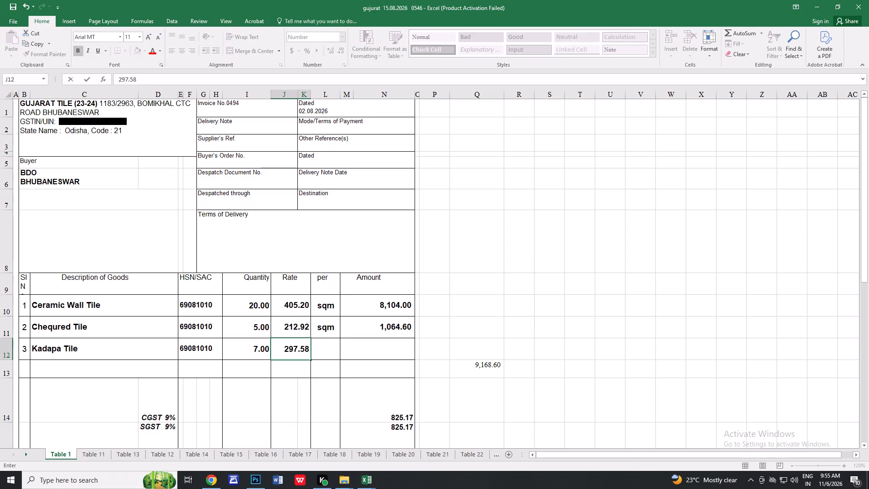
Enter sqm as the unit for the Kadapa Tile row.
click(328, 348)
text(sqm)
click(396, 349)
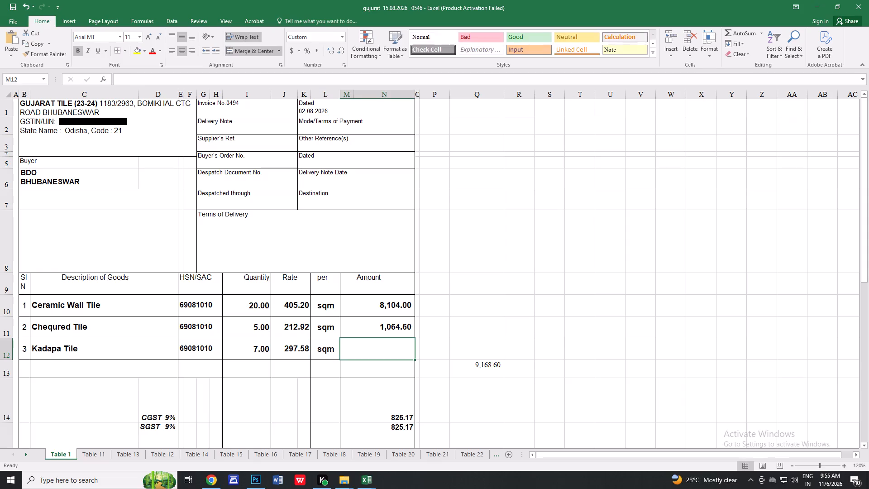
Fill the amount formula down from the Chequred Tile row to the Kadapa Tile row.
click(402, 331)
drag(413, 338, 414, 352)
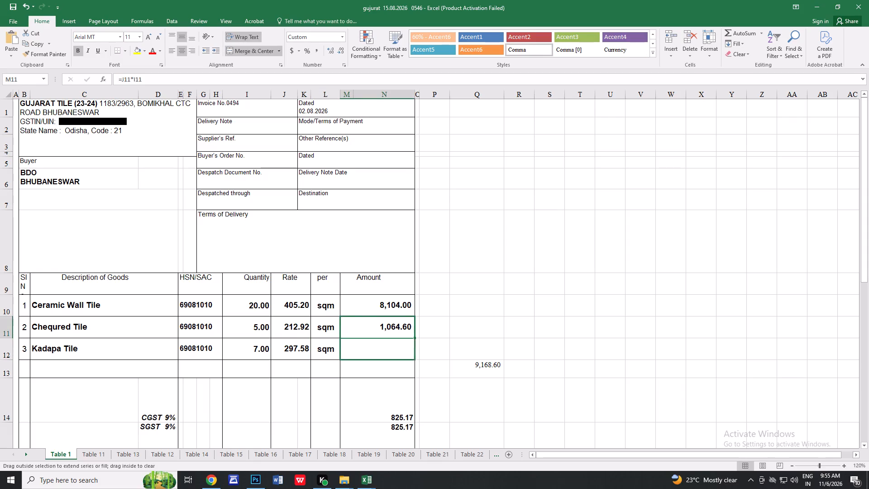
drag(414, 352, 414, 352)
Set the invoice's Round Off amount to 10819.
scroll(499, 365, down, 1)
click(496, 384)
scroll(496, 384, down, 2)
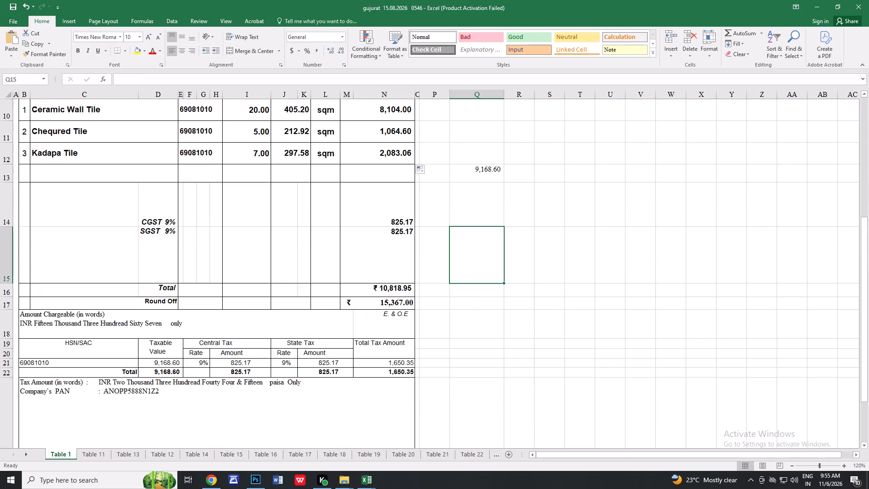
click(400, 305)
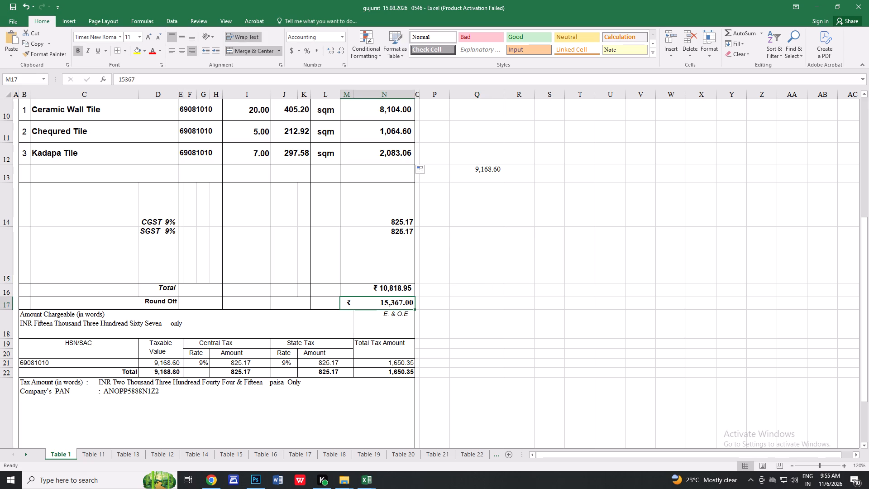
key(1)
text(0819)
click(554, 276)
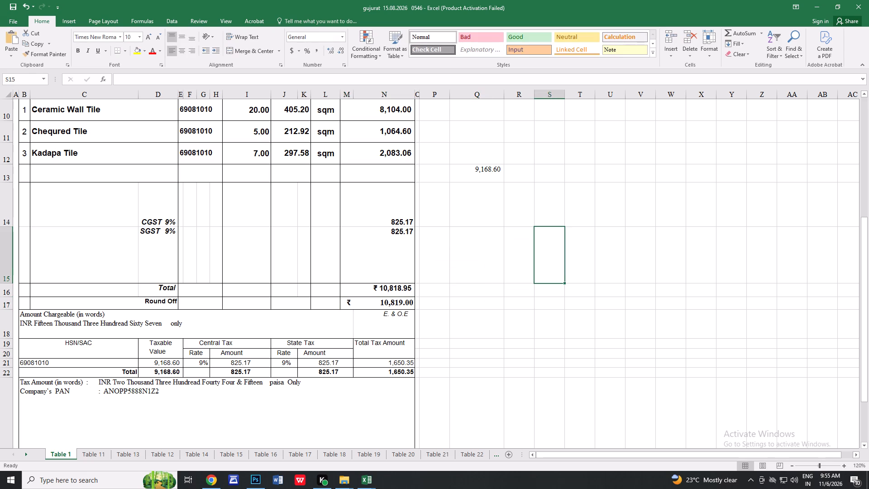
In the Amount Chargeable in words, change the number of thousands to "Ten".
double_click(54, 323)
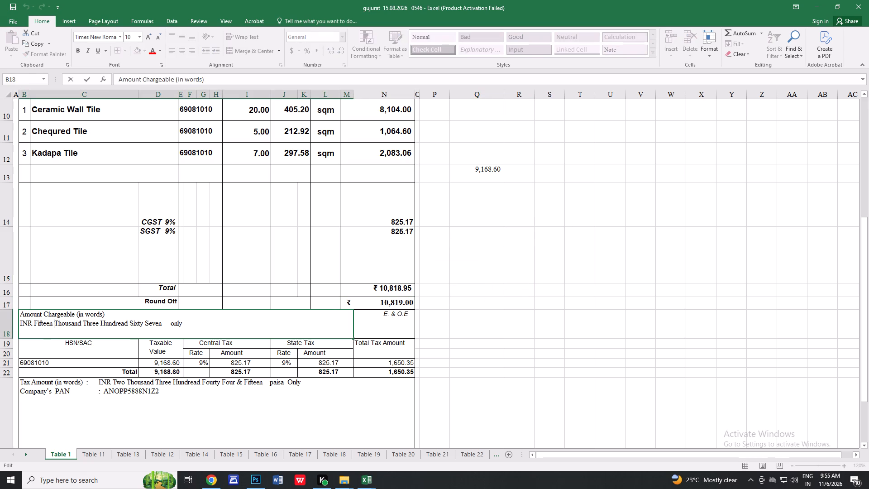
key(BackSpace)
key(BackSpace)
key(BackSpace)
key(BackSpace)
key(BackSpace)
key(BackSpace)
key(BackSpace)
key(BackSpace)
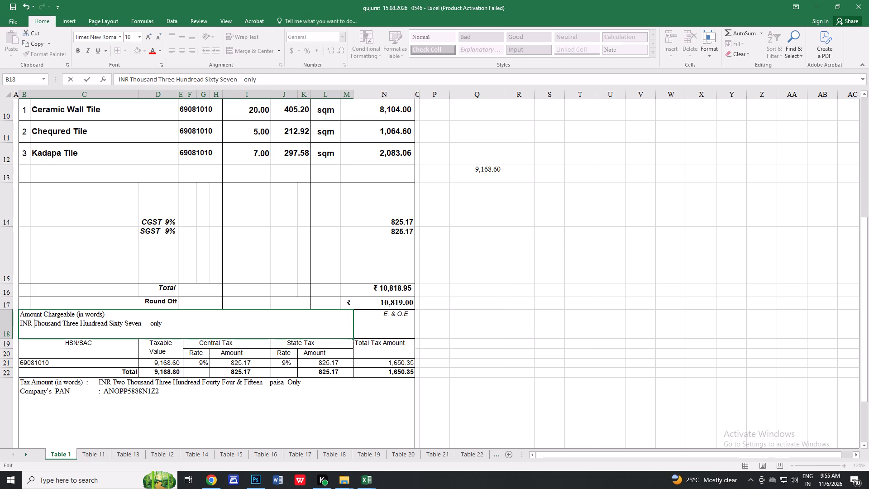
key(e)
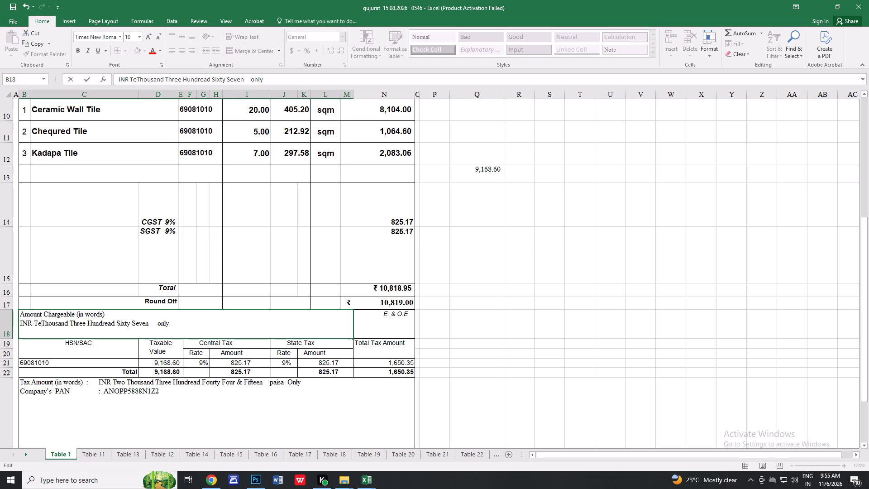
text(n)
key(space)
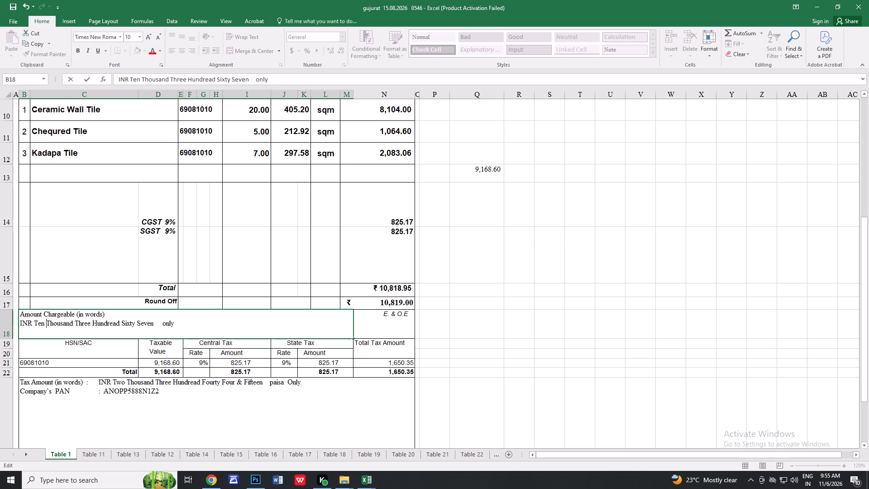
Change the number of hundreds in the Amount Chargeable in words to "Eight".
key(Right)
key(Right)
key(Right)
key(Right)
key(Right)
key(Right)
key(Right)
key(Right)
key(Right)
key(Right)
key(Right)
key(Right)
key(Right)
key(Right)
key(BackSpace)
key(BackSpace)
key(BackSpace)
key(BackSpace)
key(BackSpace)
key(r)
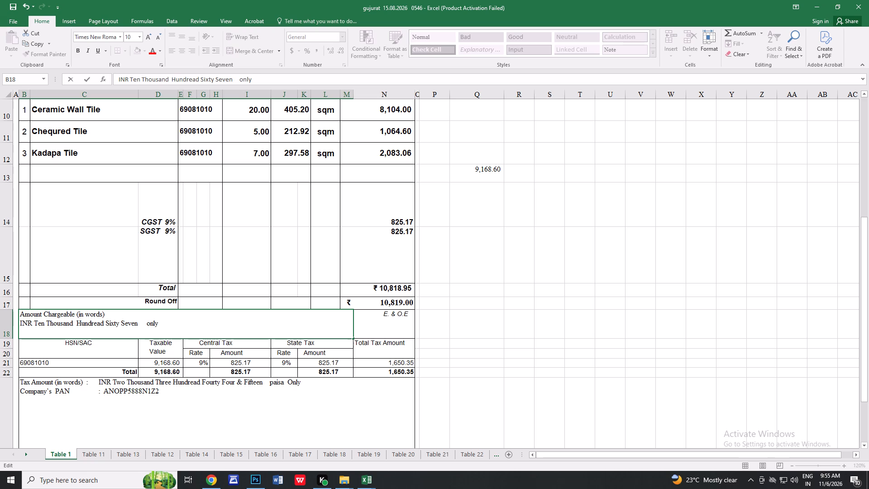
key(BackSpace)
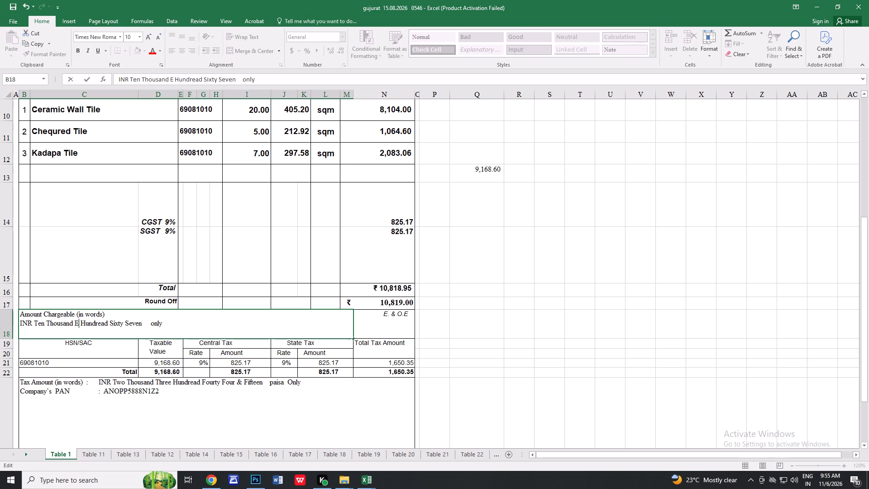
text(igh)
key(t)
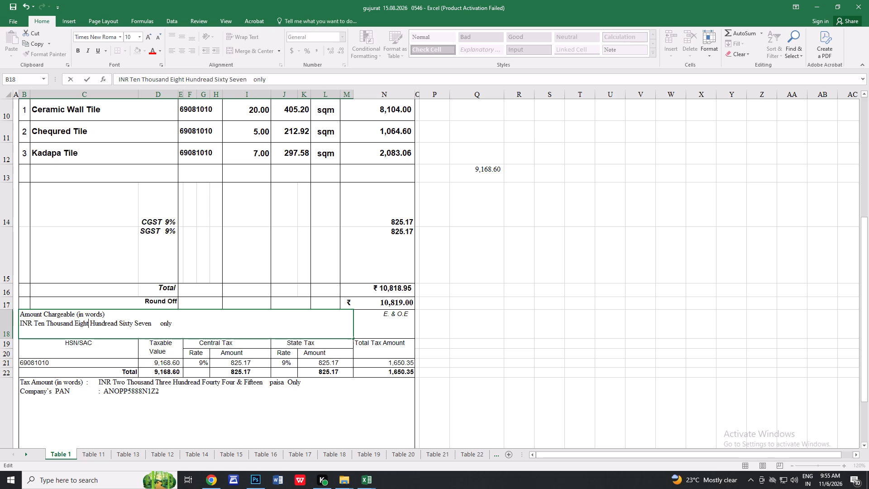
Correct the spelling of the hundreds word to "Hundred" in the Amount Chargeable line.
key(Right)
key(Right)
key(Right)
key(Right)
key(Right)
key(Right)
key(Right)
key(Right)
key(BackSpace)
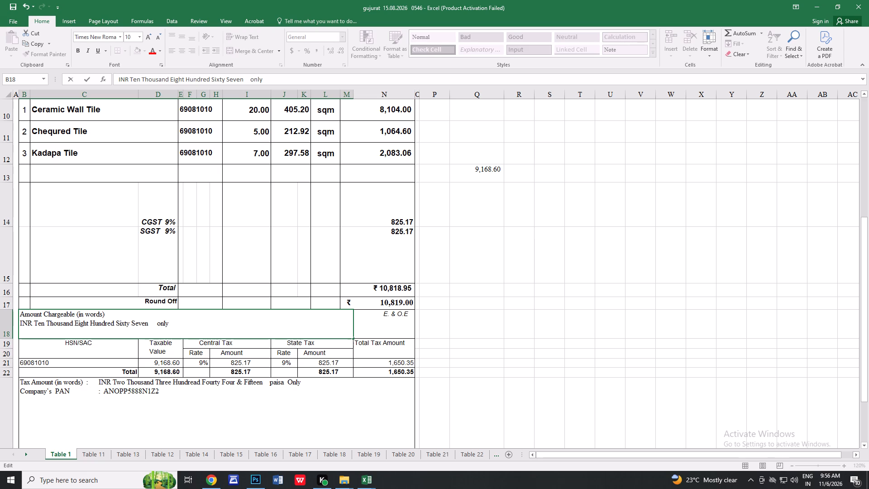
Replace the words between "Hundred" and "only" in the Amount Chargeable line with "nineteen".
key(Right)
key(Right)
key(Right)
key(Right)
key(Right)
key(Right)
key(Right)
key(Right)
key(Right)
key(Right)
key(Right)
key(Right)
key(Right)
key(BackSpace)
key(BackSpace)
key(BackSpace)
key(BackSpace)
key(BackSpace)
key(BackSpace)
key(BackSpace)
key(BackSpace)
key(BackSpace)
key(BackSpace)
key(BackSpace)
text(nineteen)
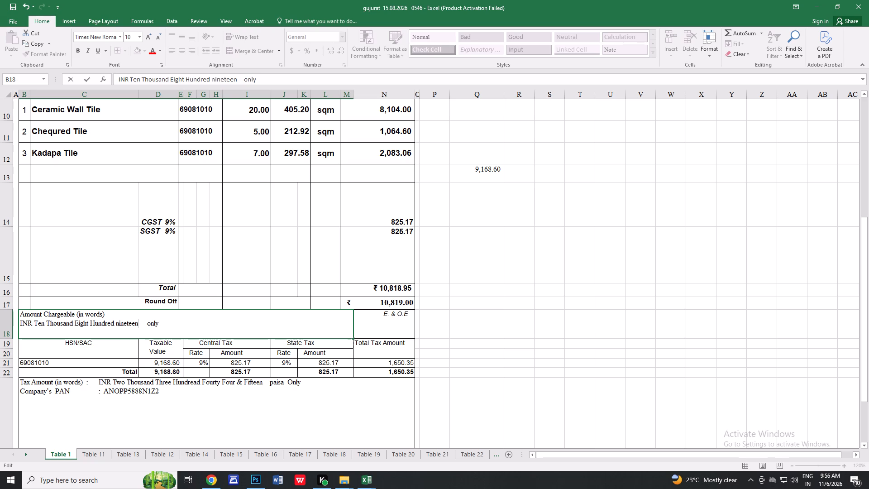
click(513, 337)
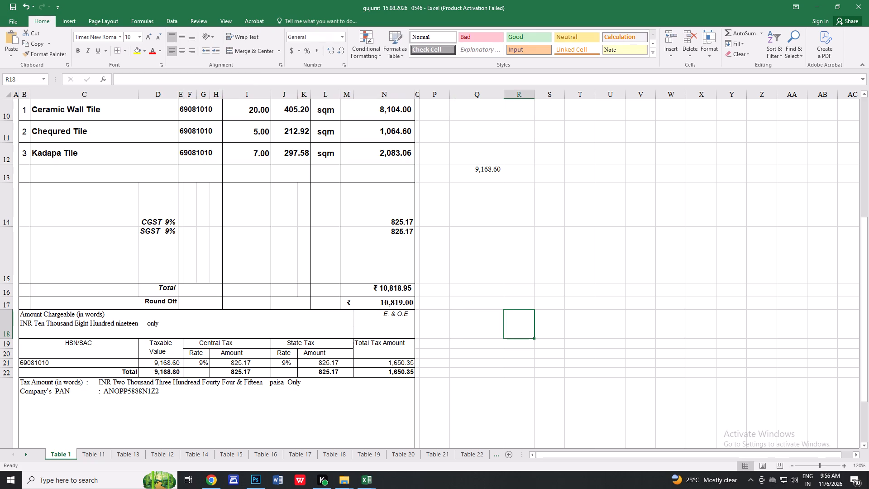
Capitalize "Nineteen" in the Amount Chargeable in words.
double_click(119, 325)
key(BackSpace)
key(n)
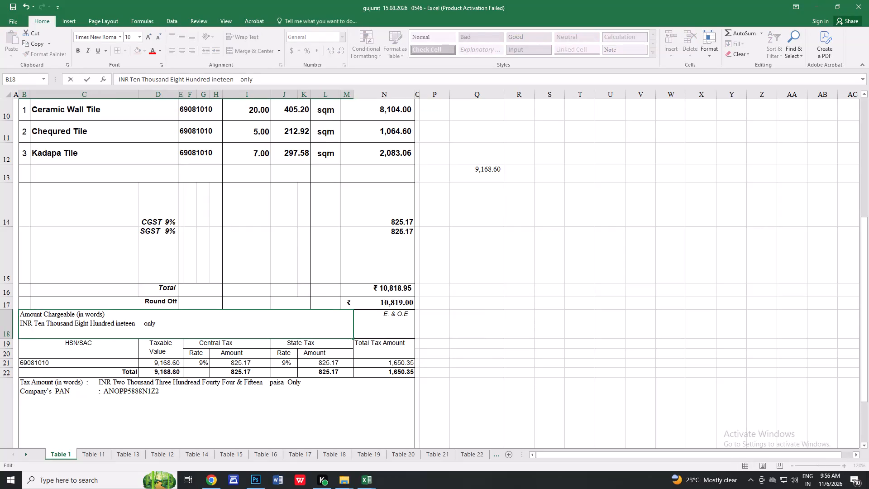
click(561, 319)
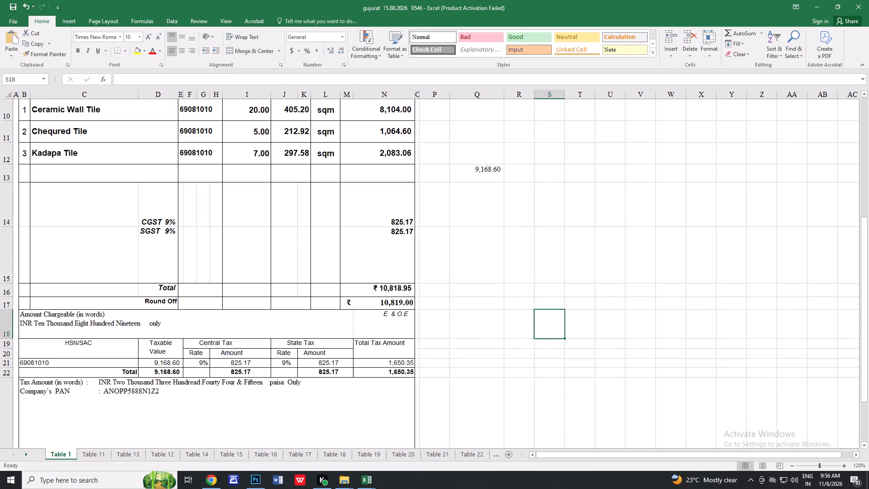
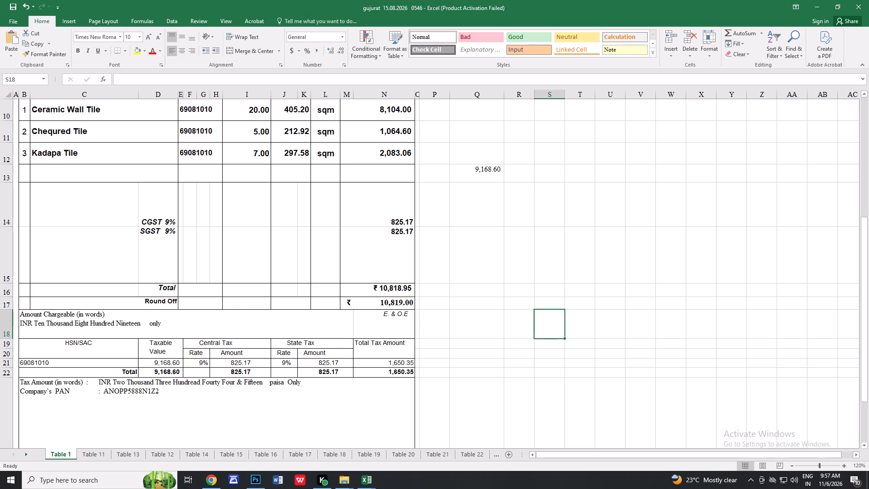
Change the number of thousands in the Tax Amount in words to "One".
double_click(125, 384)
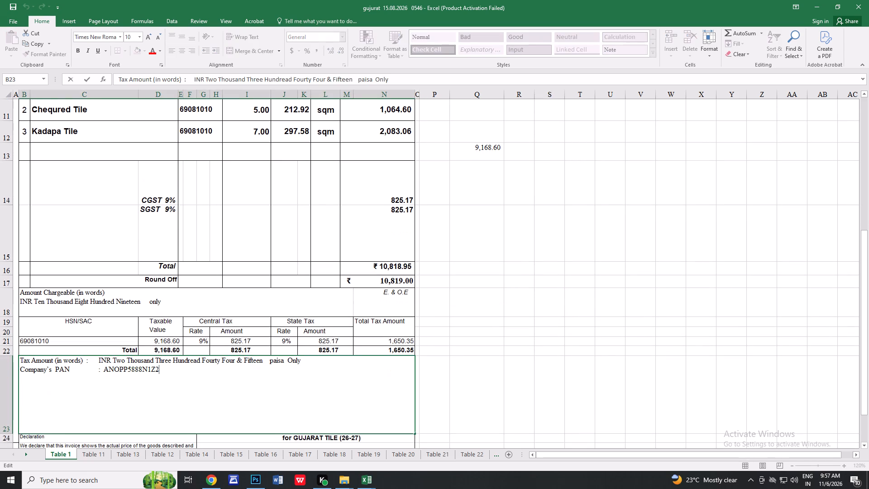
click(124, 360)
key(BackSpace)
key(Right)
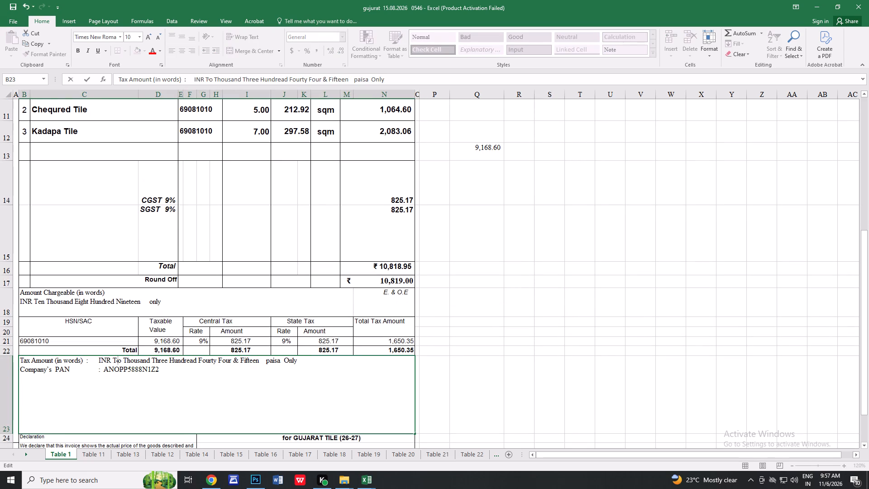
key(BackSpace)
key(BackSpace)
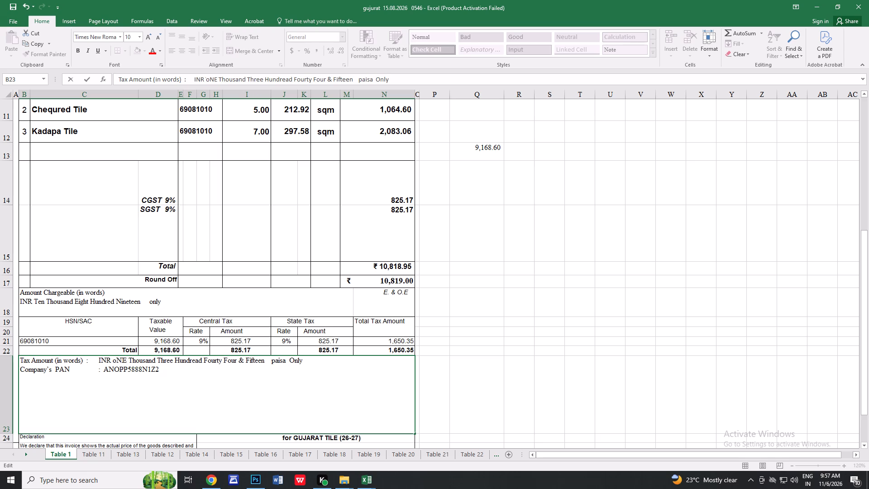
key(BackSpace)
key(BackSpace)
key(BackSpace)
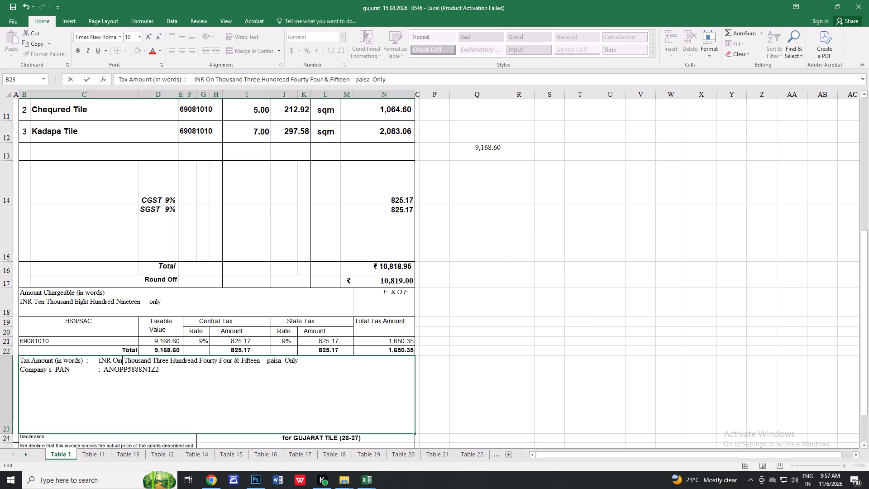
Change the number of hundreds in the Tax Amount in words to "Six".
key(Right)
key(Right)
key(Right)
key(Right)
key(Right)
key(Right)
key(Right)
key(Right)
key(Right)
key(Right)
key(Right)
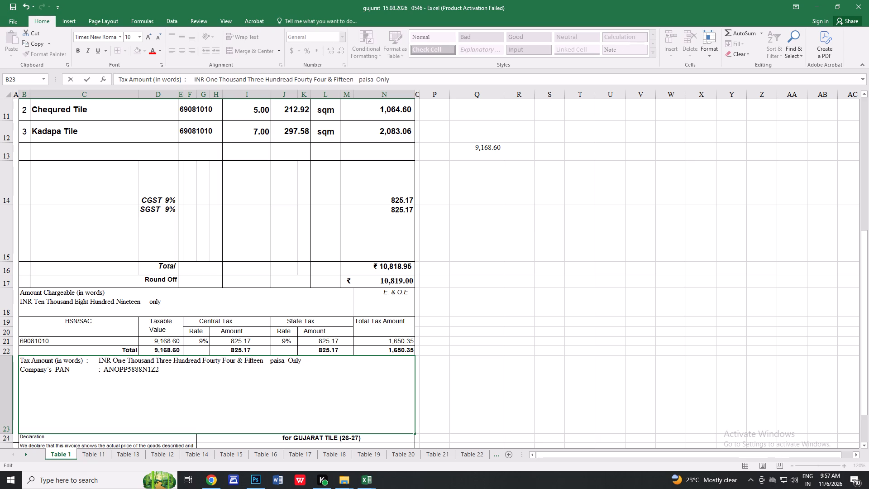
key(Right)
key(Right)
key(Right)
key(Right)
key(BackSpace)
key(BackSpace)
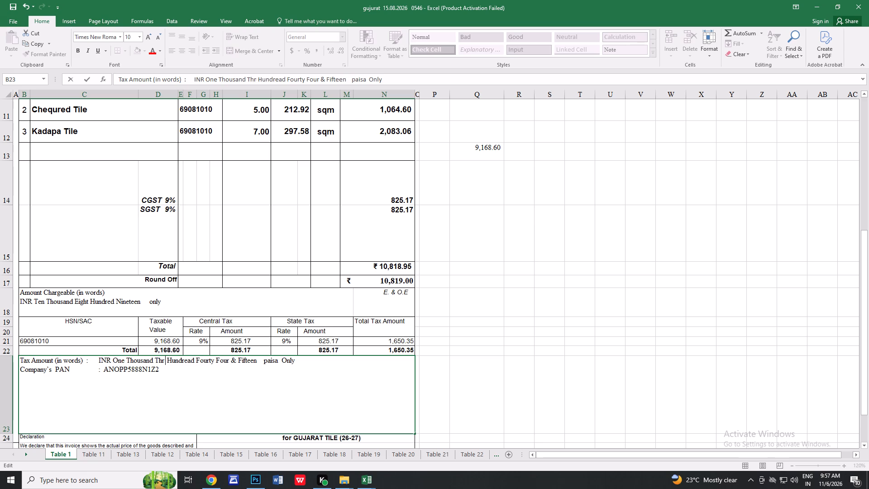
key(BackSpace)
key(BackSpace)
key(BackSpace)
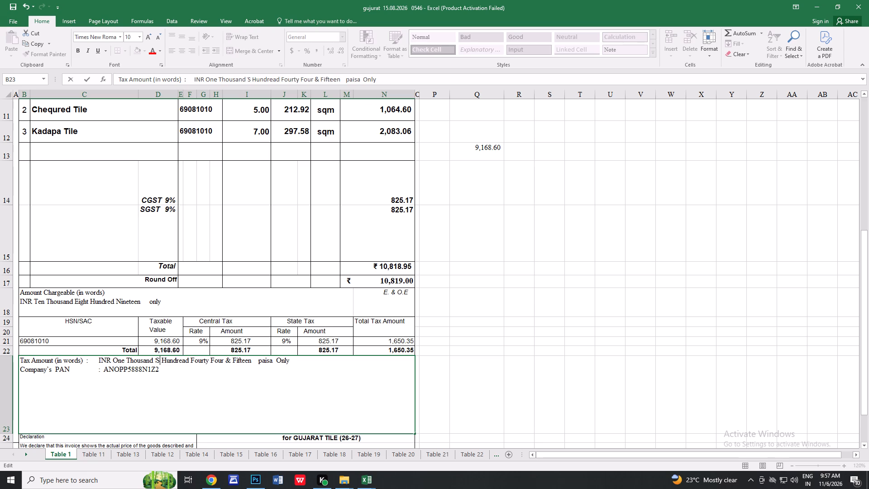
text(ix)
Replace the words between the hundreds and the "&" in the Tax Amount in words with "Fifty".
key(Right)
key(Right)
key(Right)
key(Right)
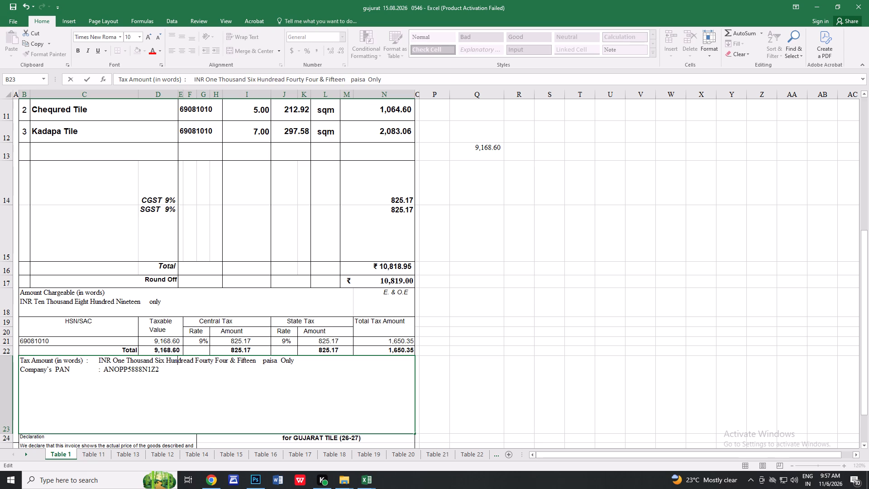
key(Right)
key(Right)
key(Right)
key(Right)
key(Right)
key(Right)
key(Right)
key(Right)
key(Right)
key(Right)
key(Right)
key(Right)
key(Right)
key(Right)
key(Right)
key(Right)
key(Right)
key(BackSpace)
key(BackSpace)
key(BackSpace)
key(BackSpace)
key(BackSpace)
key(BackSpace)
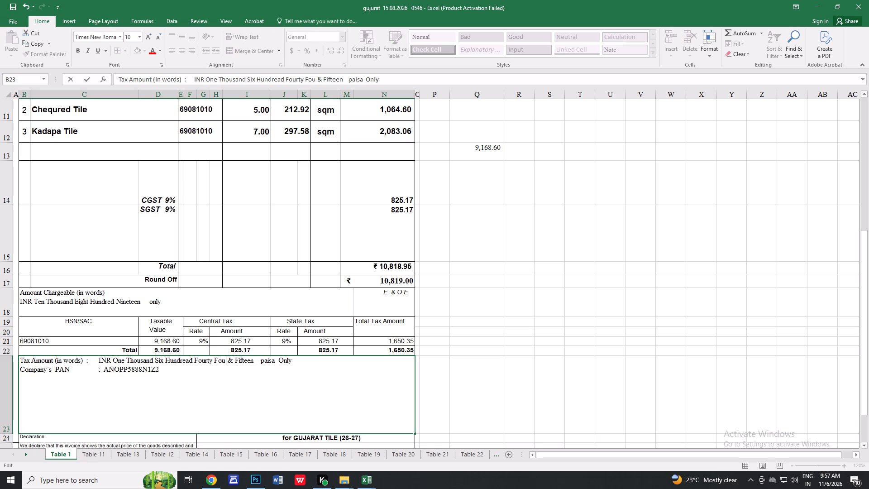
key(BackSpace)
key(BackSpace)
key(BackSpace)
key(BackSpace)
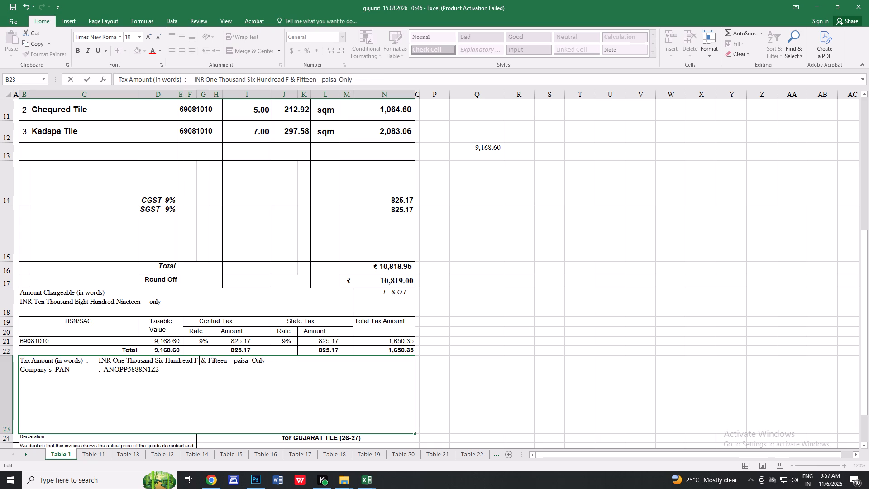
key(i)
text(fty)
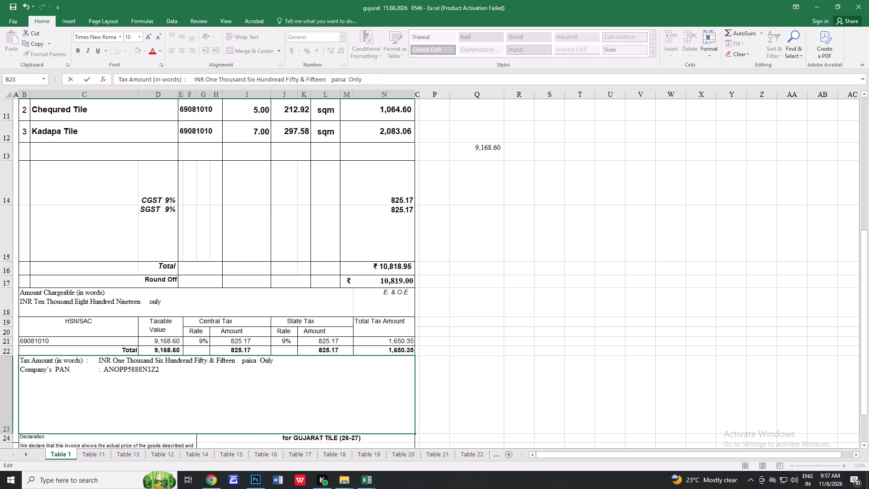
Replace the paisa amount in the Tax Amount in words with "thirty five" and finish editing the cell.
key(Right)
key(Right)
key(Right)
key(Right)
key(Right)
key(Right)
key(Right)
key(Right)
key(Right)
key(Right)
key(BackSpace)
key(BackSpace)
key(BackSpace)
key(BackSpace)
key(BackSpace)
key(BackSpace)
key(BackSpace)
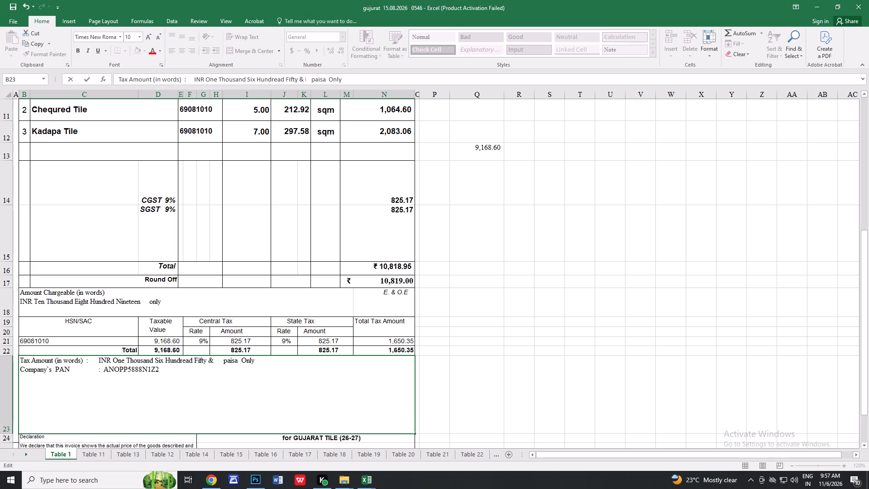
text(thirty five)
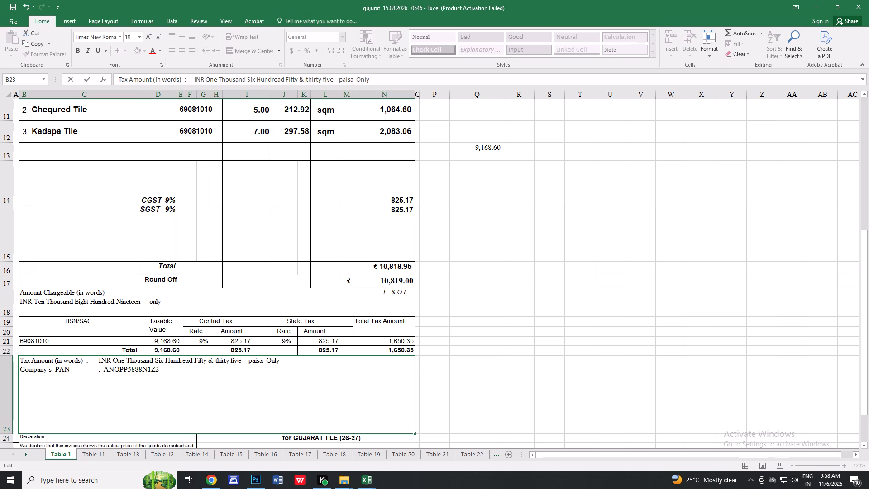
click(471, 345)
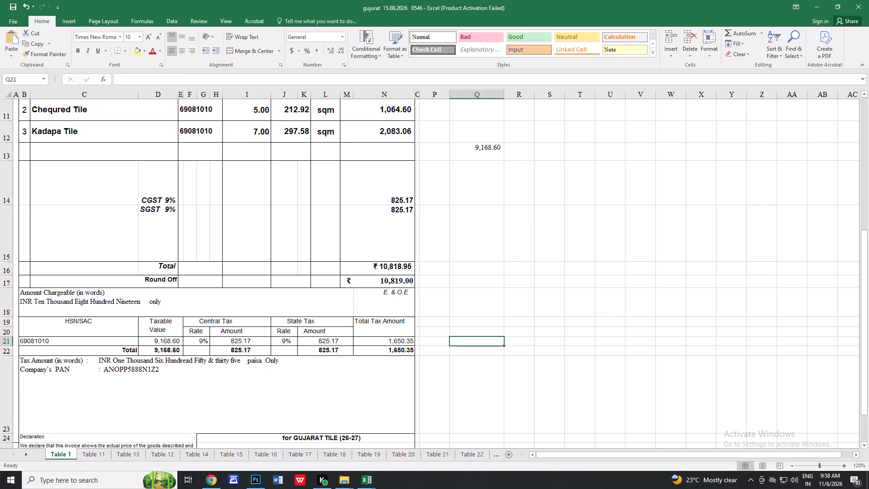
Check the invoice in the print preview and return to the invoice header on the sheet.
key(ctrl+p)
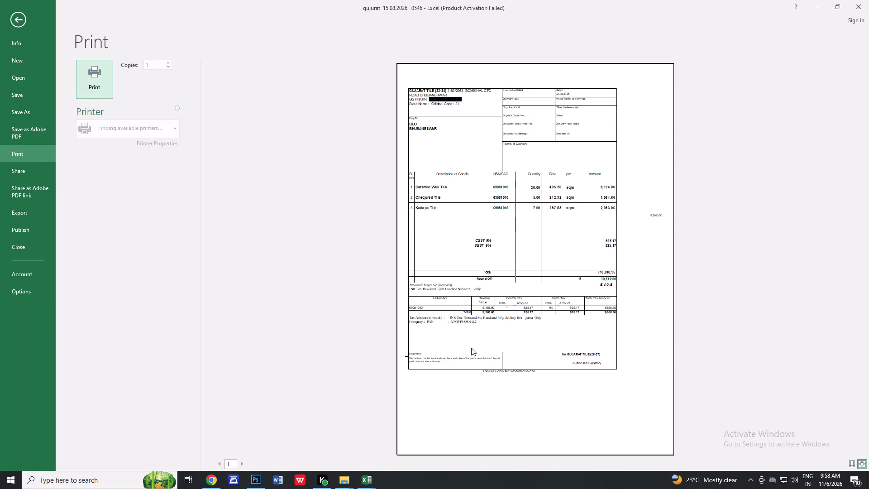
click(21, 24)
scroll(271, 244, up, 11)
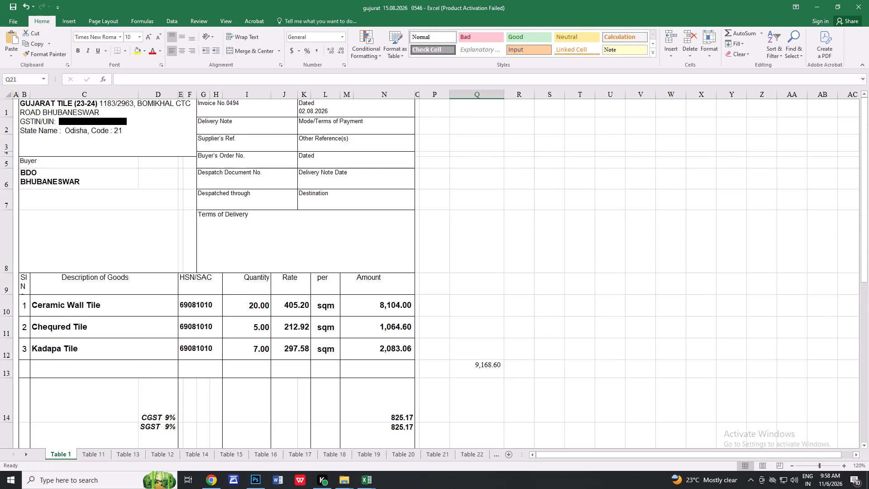
Replace the one-page fit in the print settings with a custom scale of 90% of normal size.
key(ctrl+p)
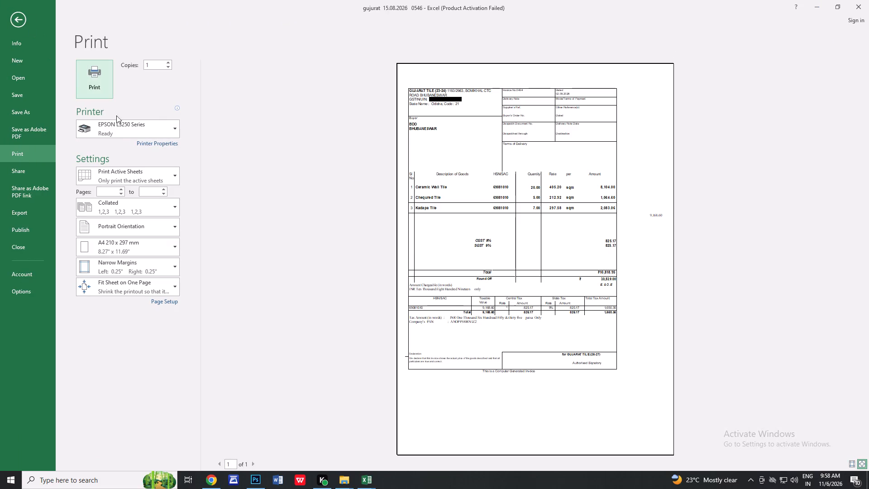
click(134, 282)
click(129, 304)
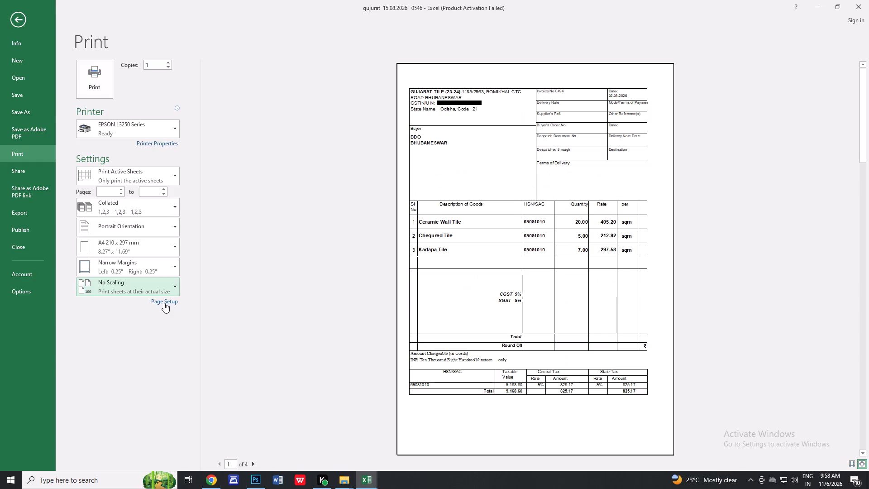
click(161, 299)
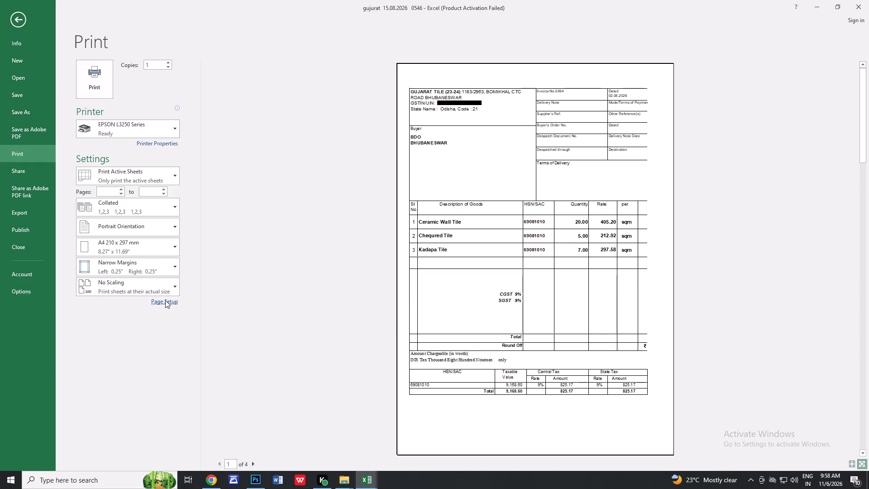
double_click(398, 205)
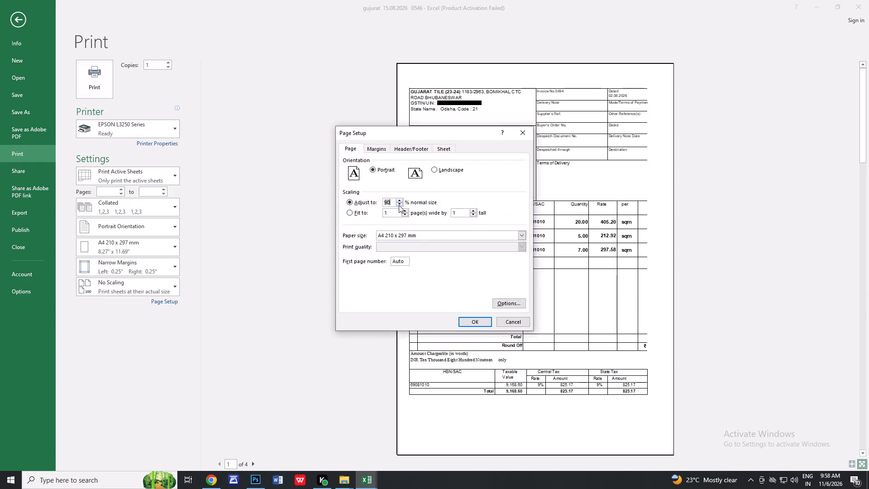
click(473, 321)
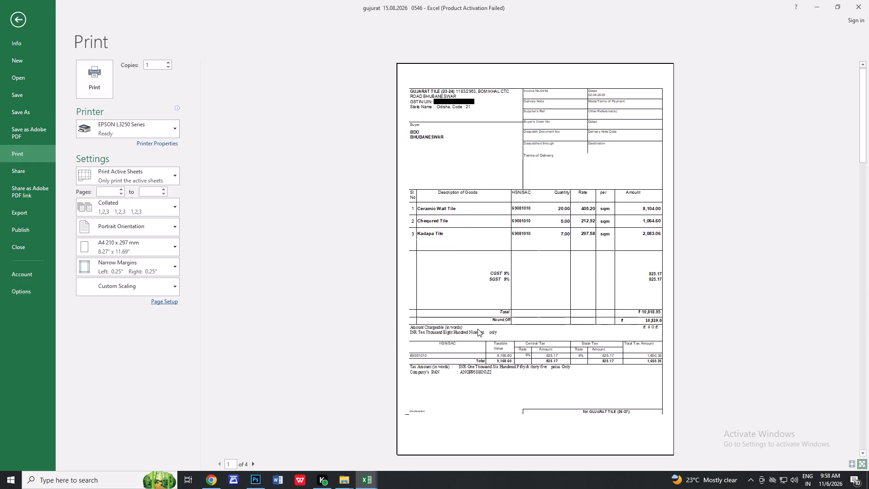
Reduce the print scale one increment below 90% so the whole invoice fits on the first page.
click(156, 304)
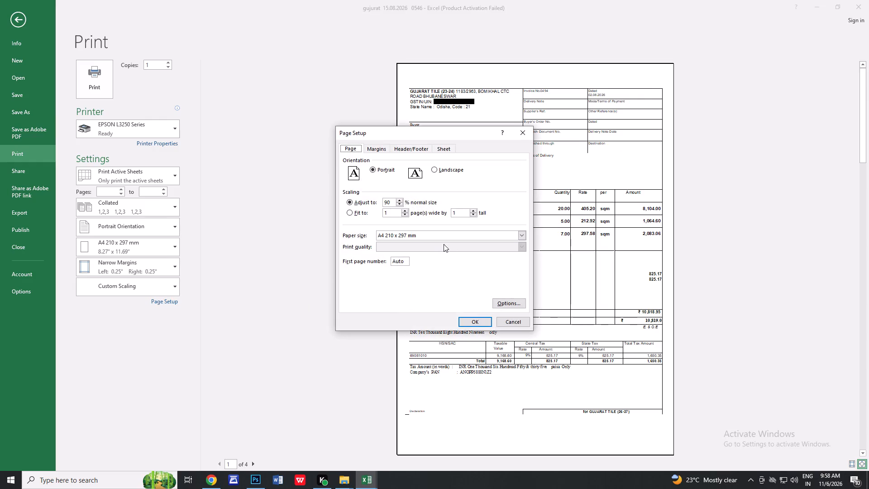
click(399, 204)
click(464, 323)
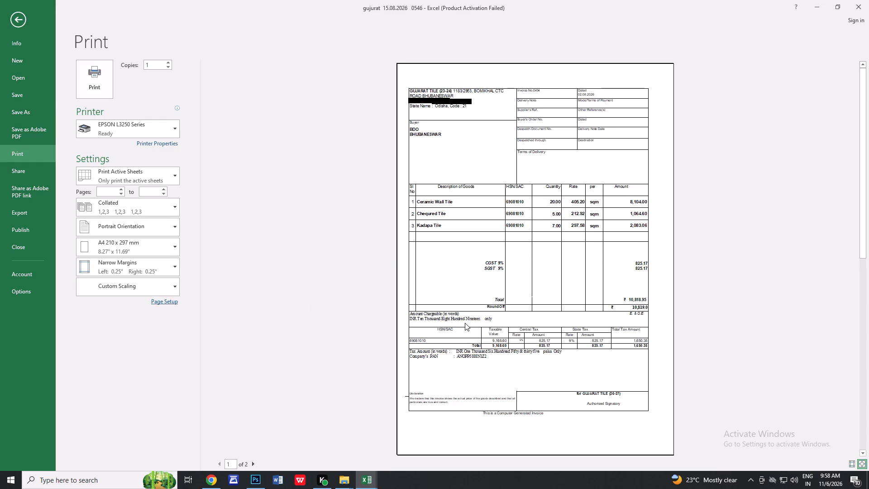
Set the print page range to page 1 to 1.
click(122, 187)
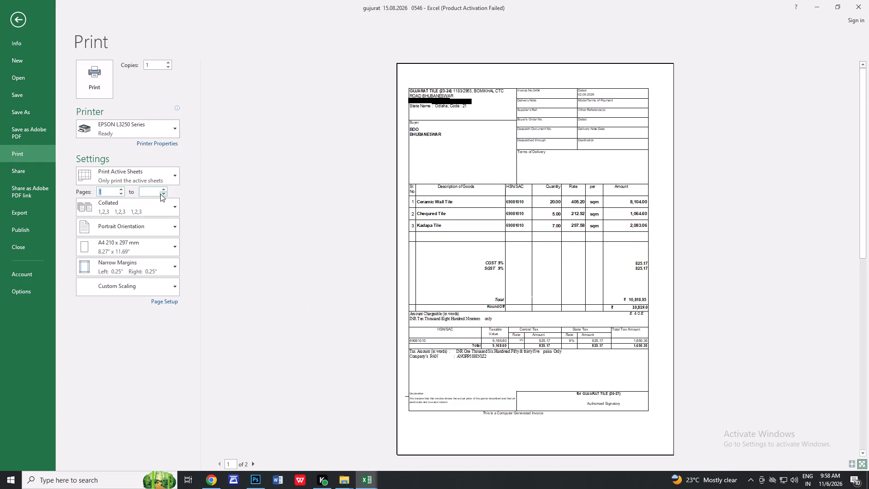
click(164, 190)
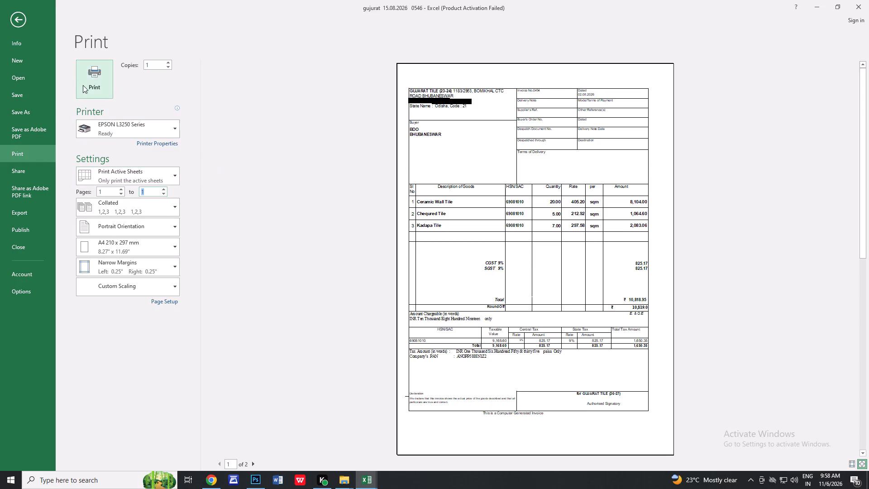
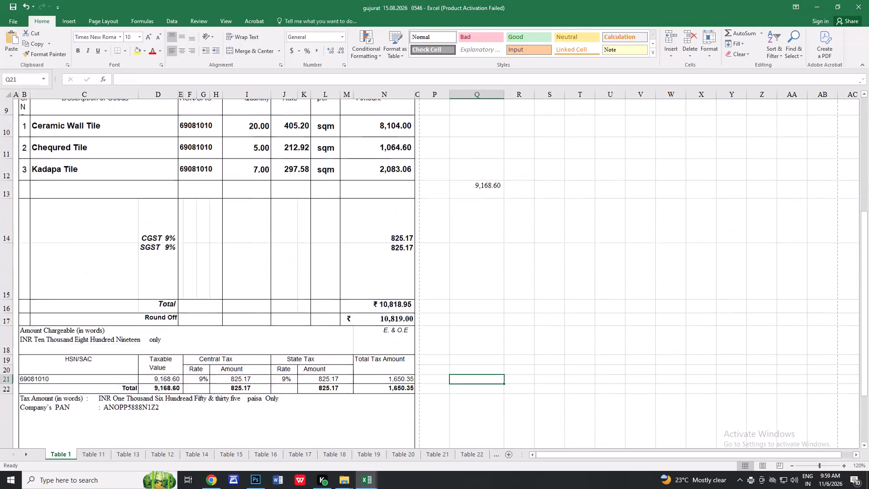
Change the invoice date in the header to 04.08.2026.
scroll(530, 326, up, 4)
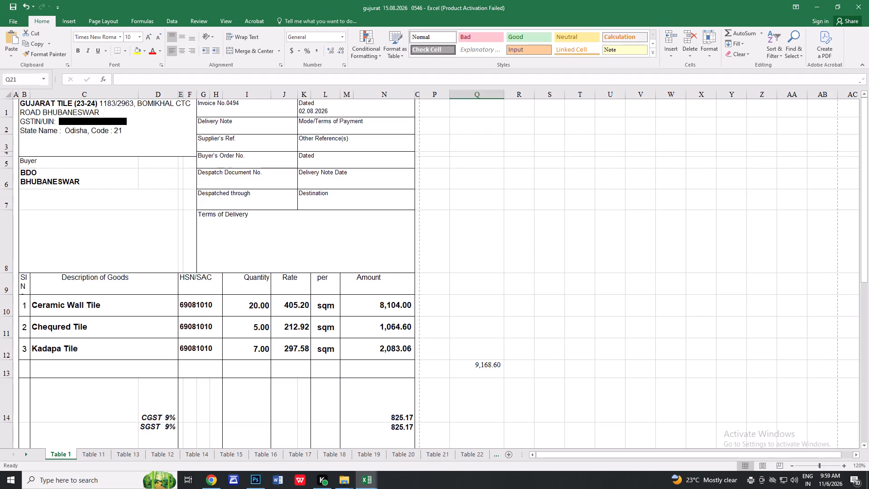
double_click(305, 112)
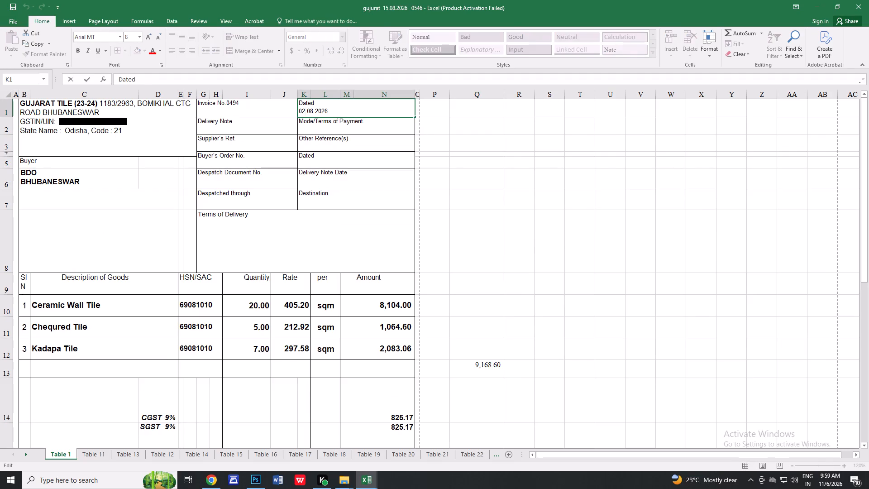
key(BackSpace)
key(4)
click(465, 215)
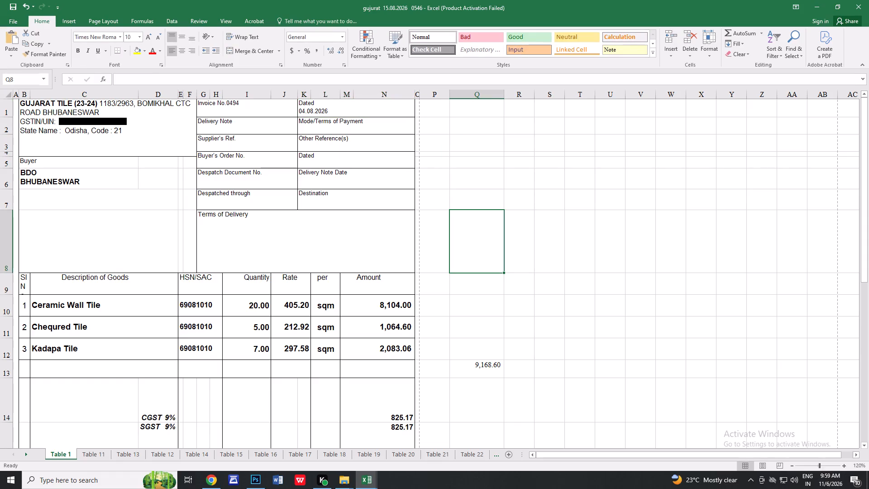
Change the invoice number in the header to 0505.
double_click(241, 105)
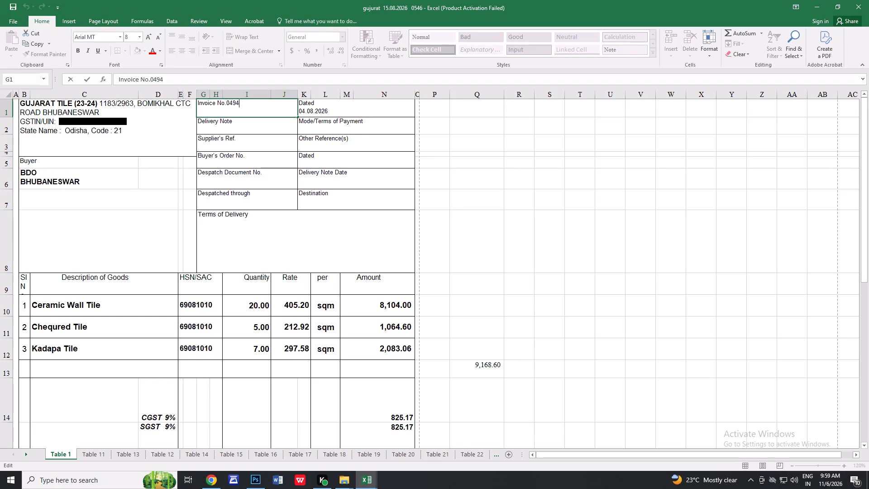
key(BackSpace)
key(BackSpace)
key(BackSpace)
text(505)
click(325, 256)
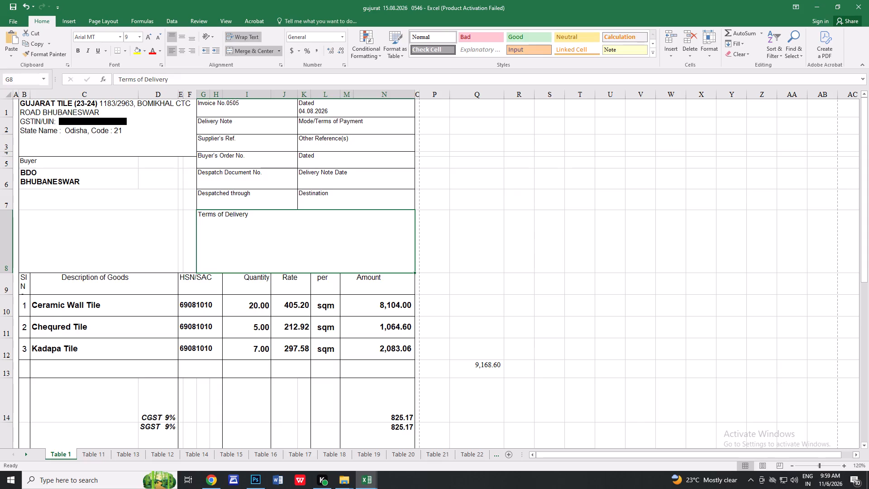
Replace the description of the first goods item with Vitrified Tile.
click(263, 309)
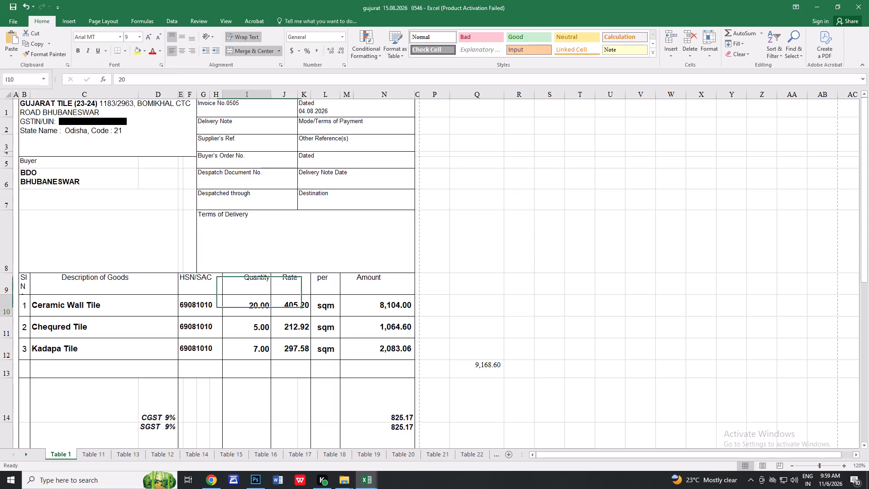
click(89, 310)
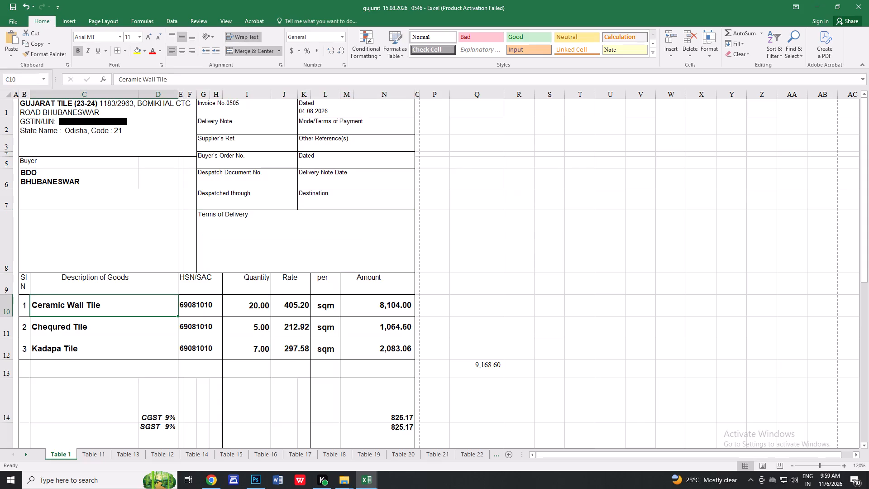
key(i)
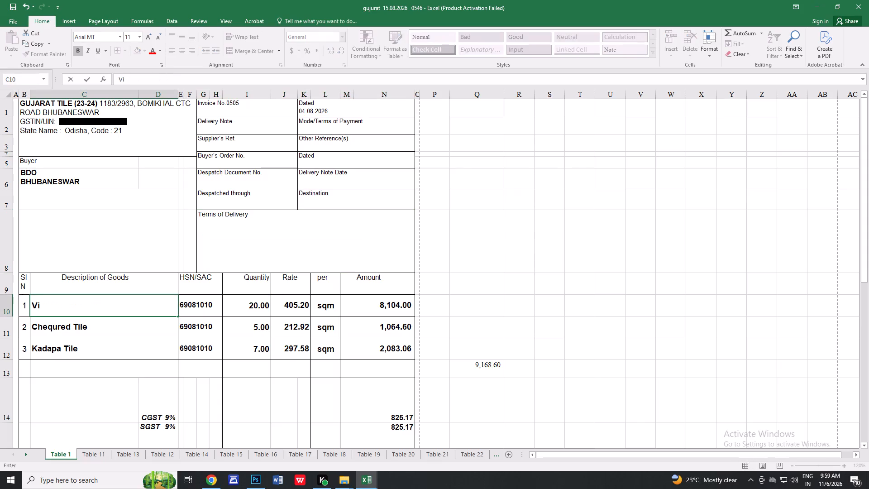
text(ytriu)
key(BackSpace)
key(BackSpace)
key(BackSpace)
key(BackSpace)
key(BackSpace)
text(trified)
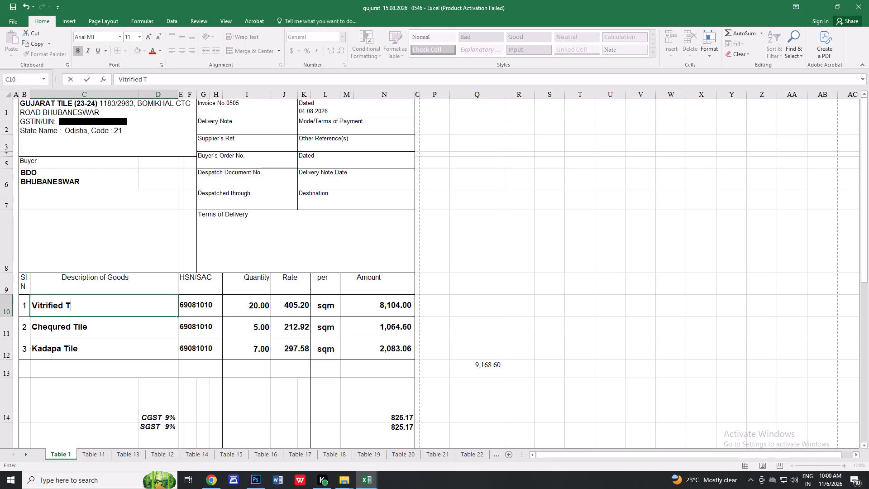
text(ile)
Replace the description of the second goods item with Ceramic Floor Tile.
click(117, 332)
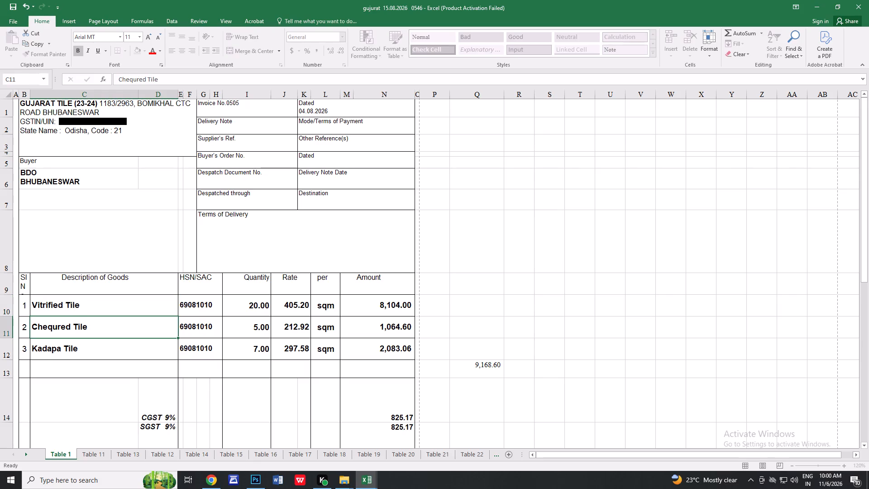
text(ersa)
key(BackSpace)
key(BackSpace)
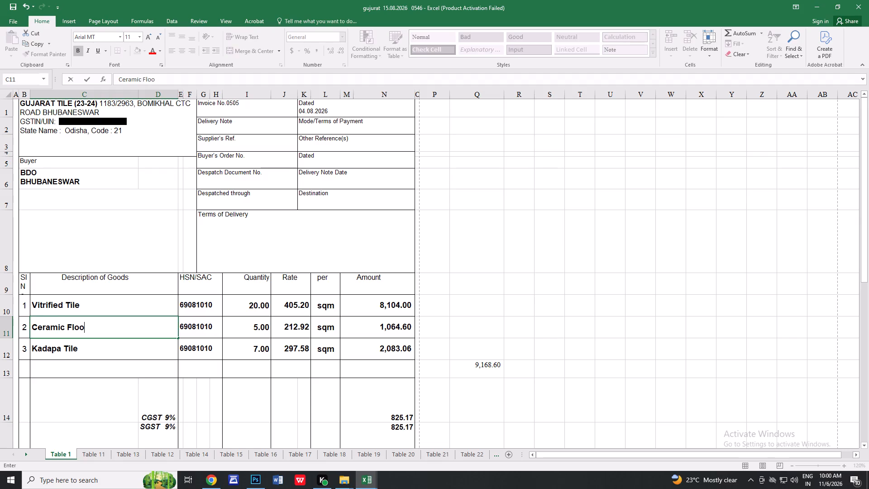
text(ile)
Replace the description of the third goods item with White Cement.
click(115, 355)
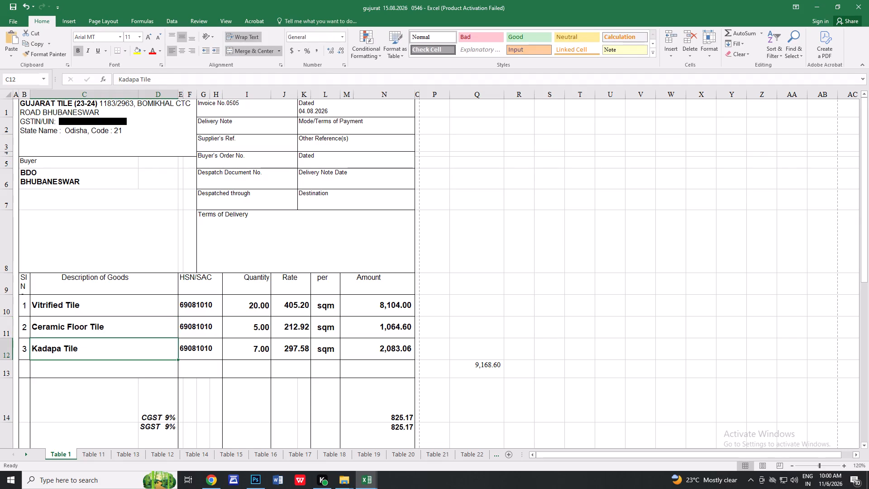
text(hirte)
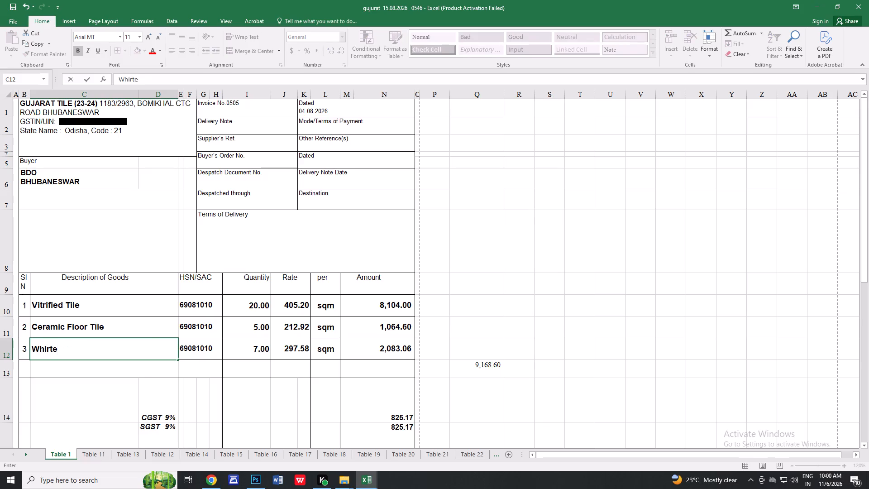
key(Left)
key(Right)
text(hite)
key(space)
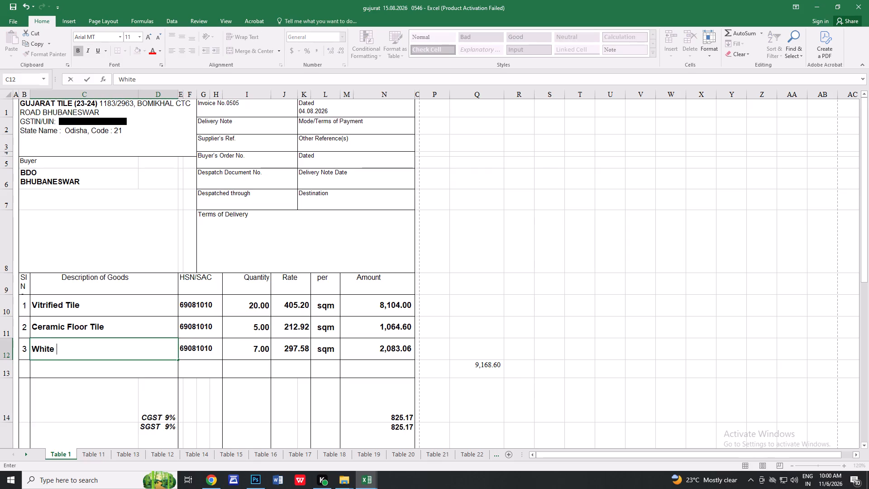
text(ement)
click(217, 349)
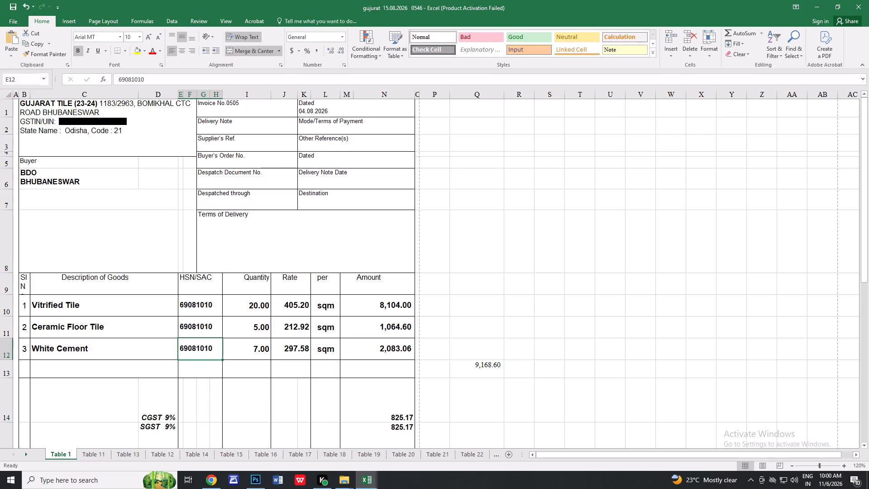
Set the Vitrified Tile quantity to 55 and its rate to 651.08.
click(253, 304)
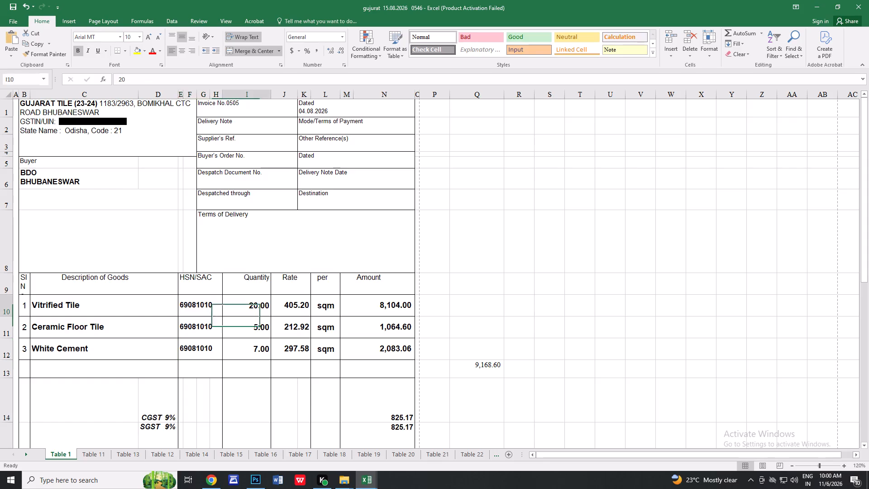
text(55)
click(254, 328)
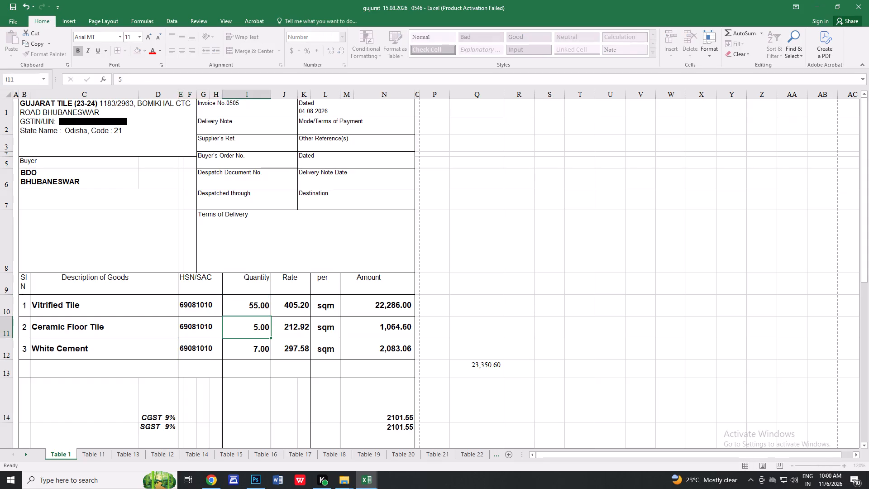
click(292, 309)
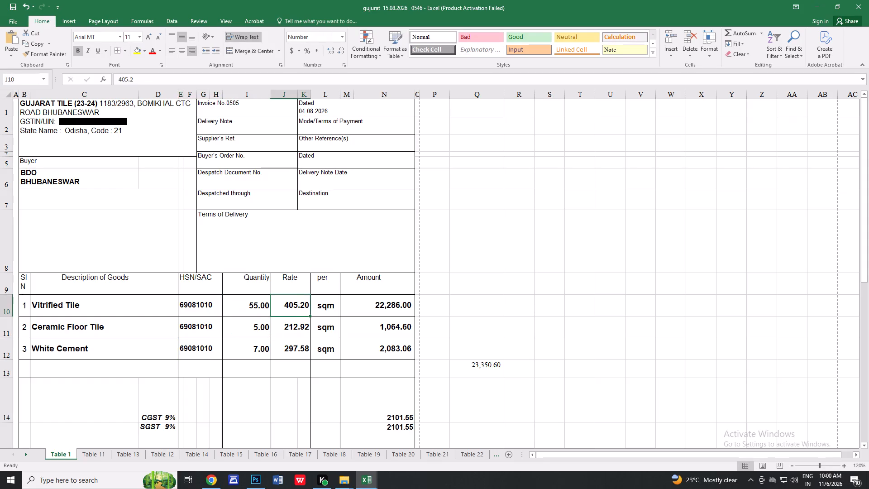
text(65108)
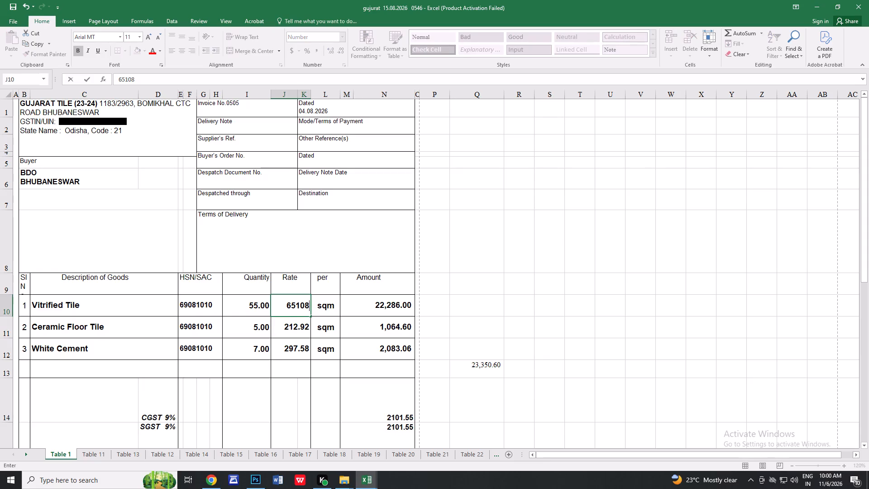
click(252, 303)
click(289, 312)
text(651)
text(.08)
Set the Ceramic Floor Tile quantity to 4 and its rate to 450.07.
click(297, 336)
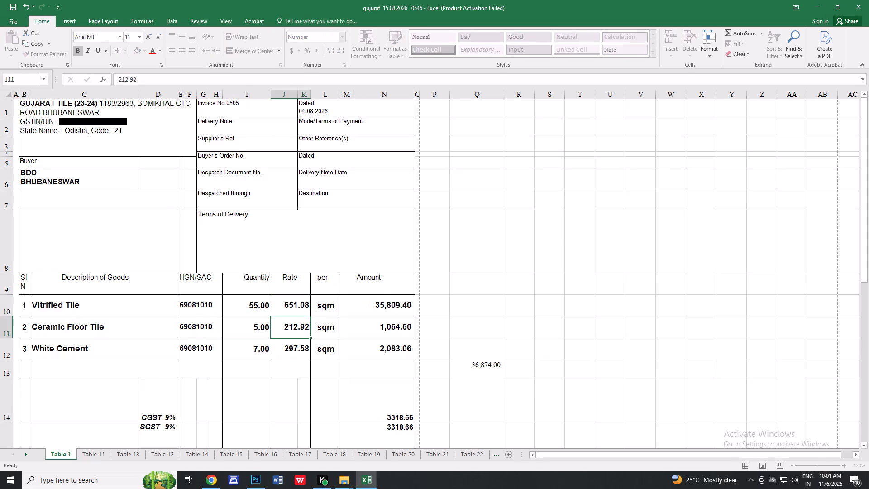
key(4)
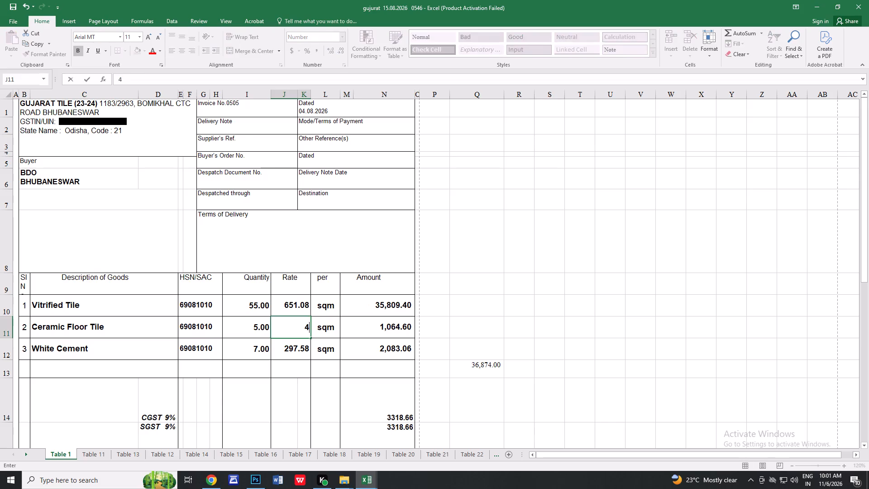
click(258, 330)
key(4)
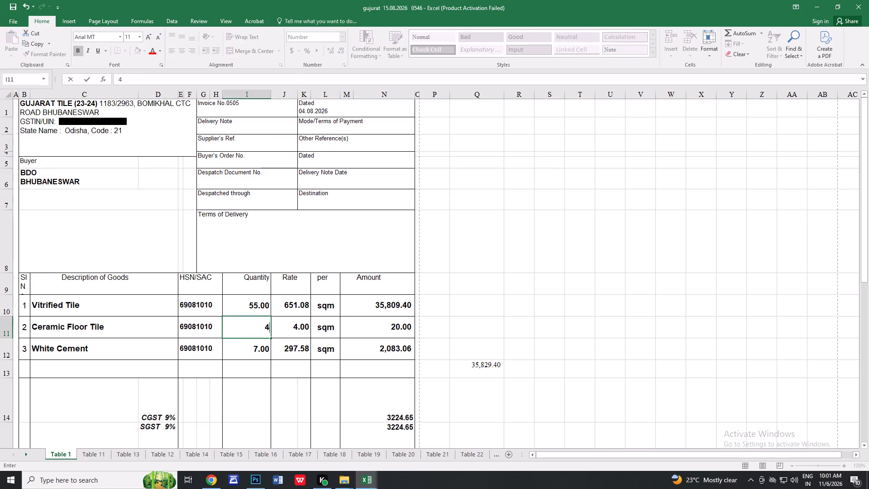
click(288, 328)
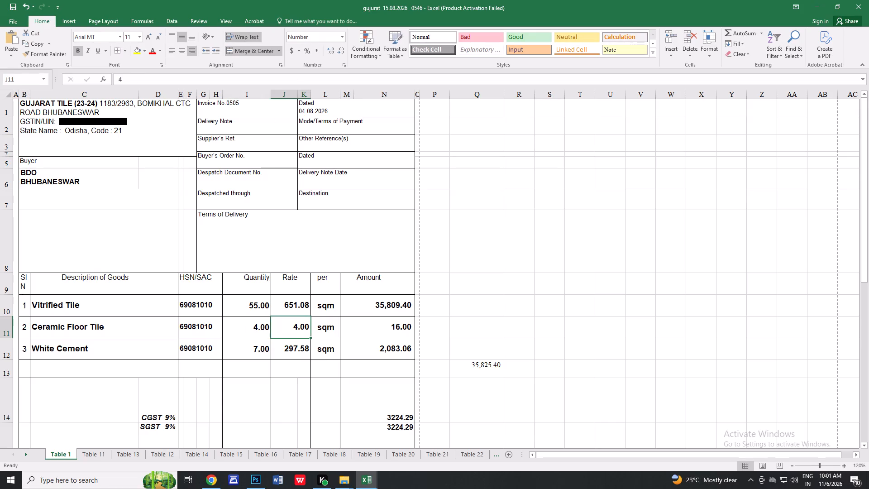
text(450.07)
Set the White Cement line to quantity 35, unit kg and rate 20.17.
click(260, 352)
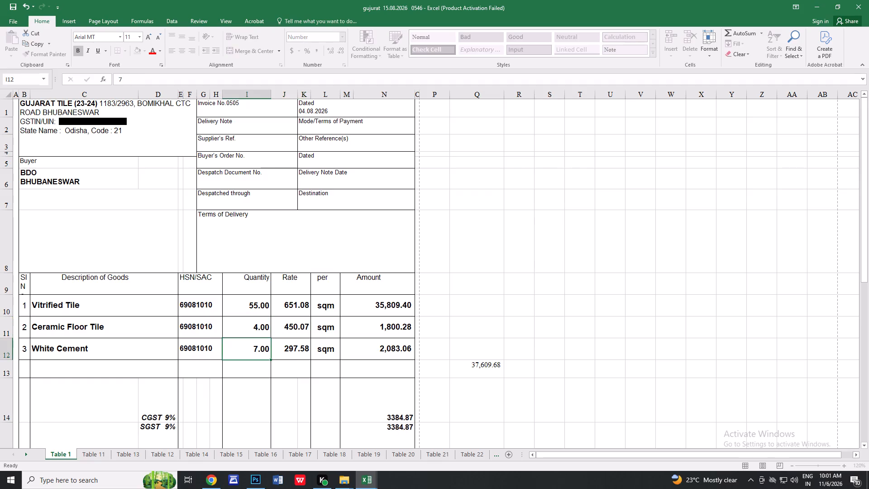
text(35)
click(322, 347)
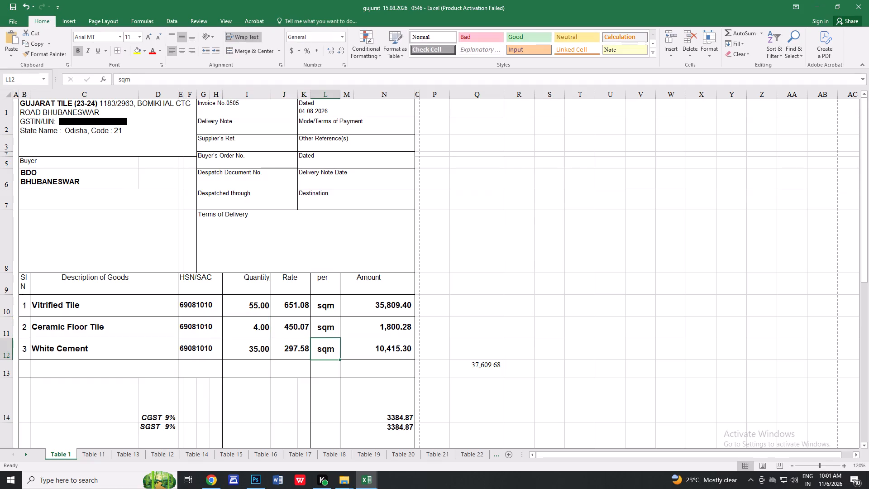
text(kg)
click(296, 351)
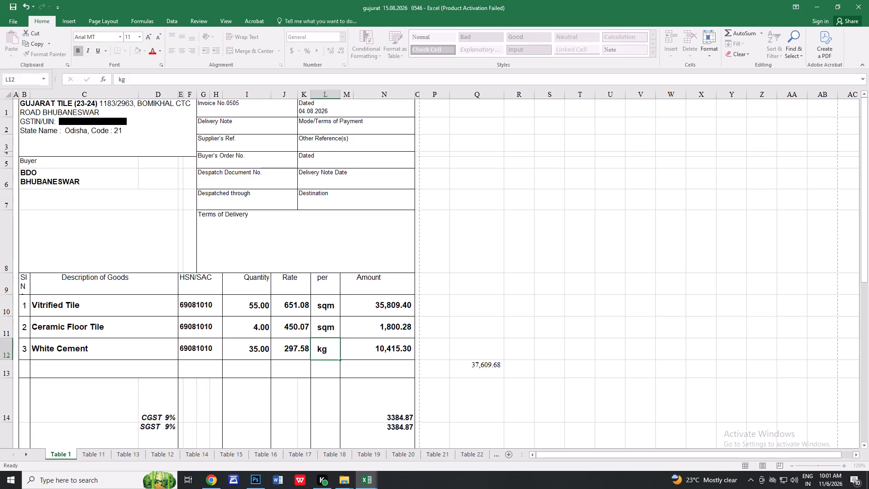
text(20.17)
click(290, 364)
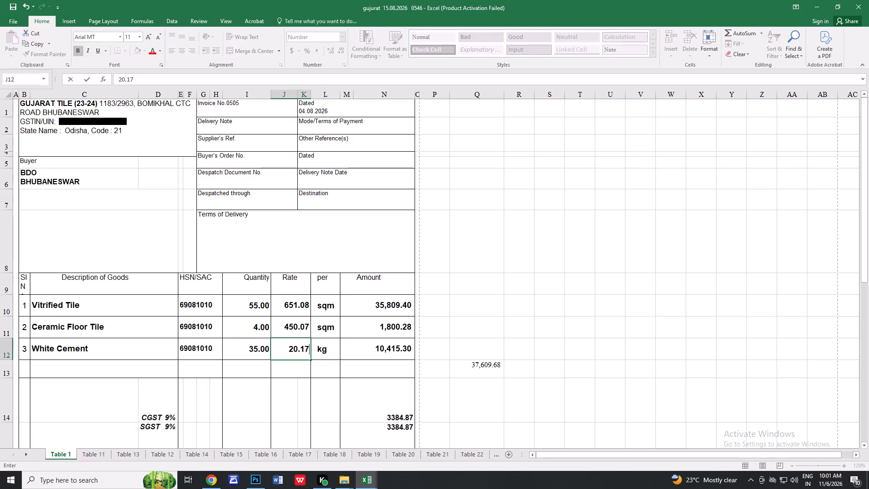
Set the invoice's Round Off amount to 44379.
scroll(290, 365, down, 2)
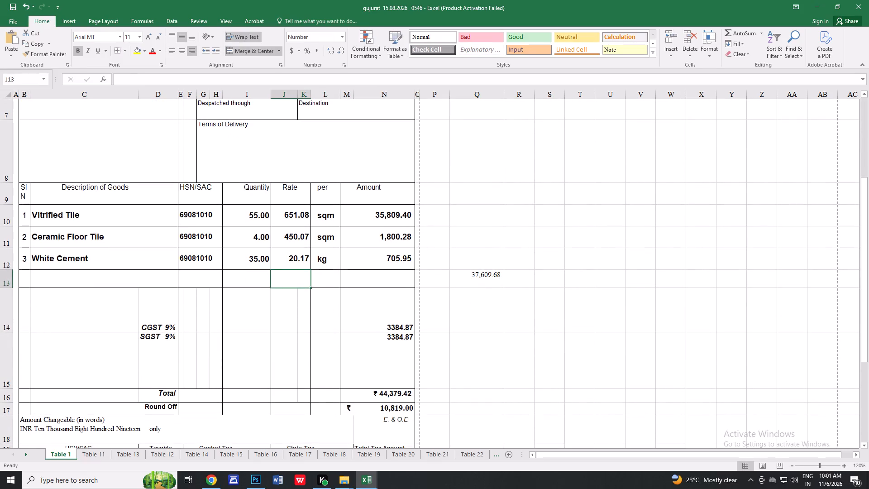
click(401, 408)
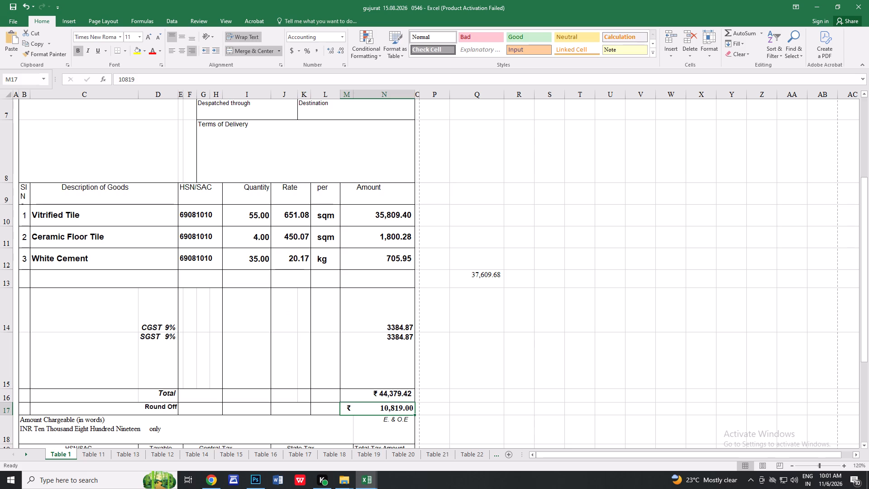
key(4)
text(4379)
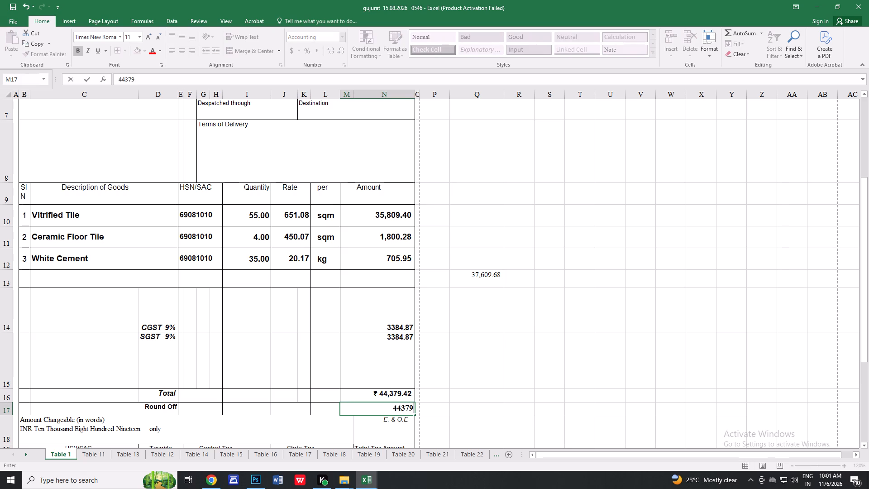
click(531, 359)
Change the thousands part of the amount chargeable in words to Fourty Four Thousand.
scroll(525, 366, down, 1)
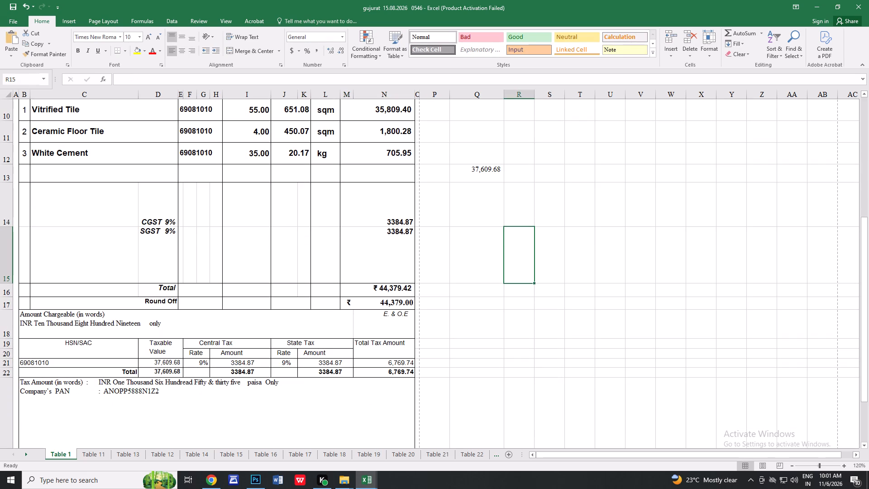
double_click(45, 326)
key(BackSpace)
key(BackSpace)
key(BackSpace)
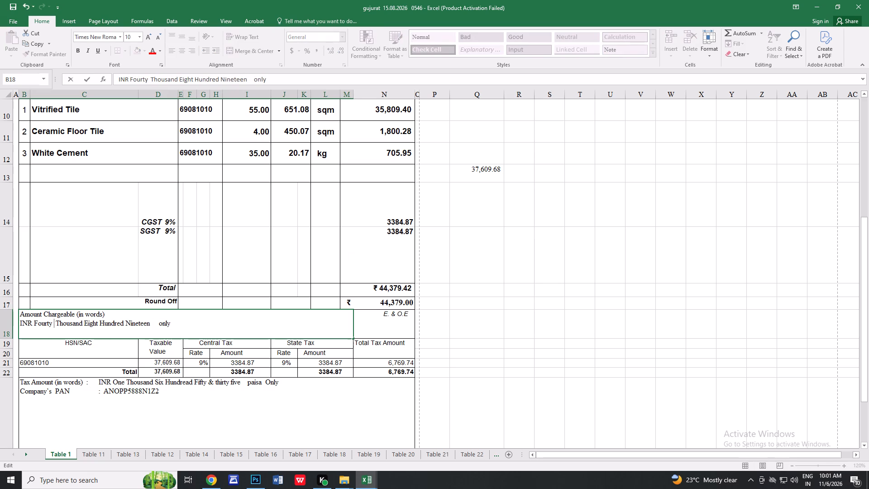
text(our)
Change the hundreds part of the amount chargeable in words to Three Hundred.
key(Right)
key(Right)
key(Right)
key(Right)
key(Right)
key(Right)
key(Right)
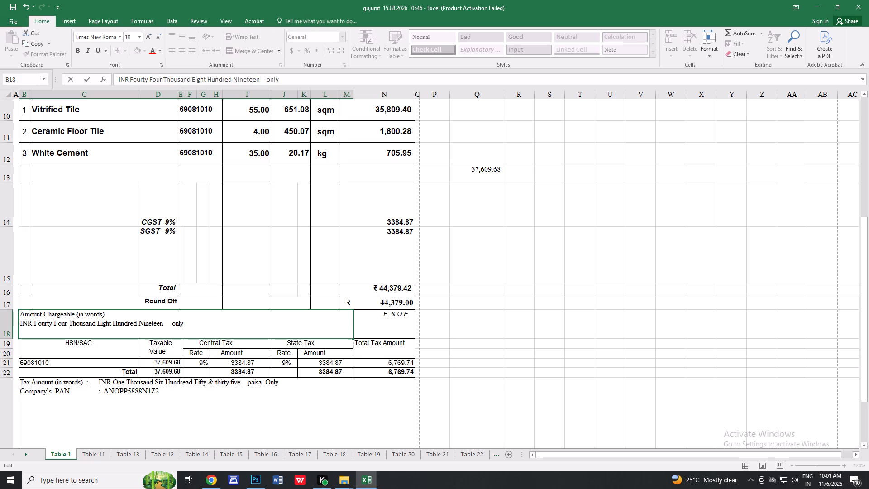
key(Right)
key(Right)
key(Right)
key(Right)
key(Right)
key(Right)
key(Right)
key(Right)
key(BackSpace)
key(BackSpace)
key(BackSpace)
key(BackSpace)
key(BackSpace)
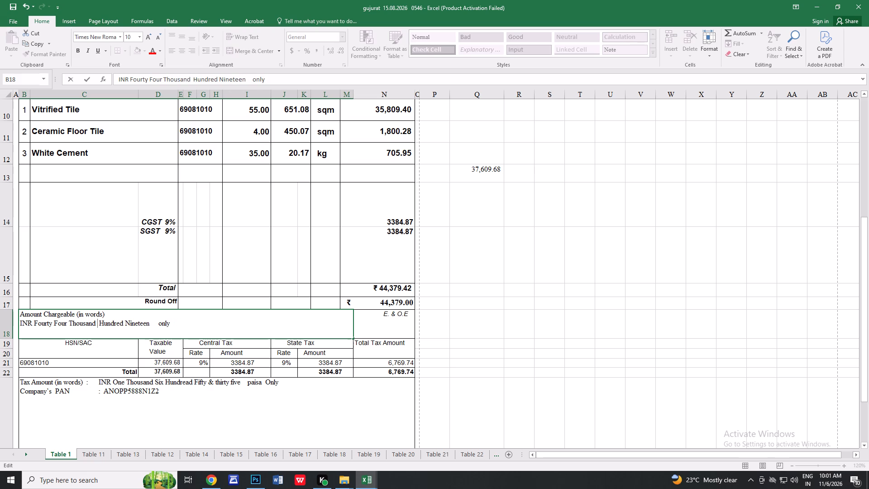
key(Right)
key(Right)
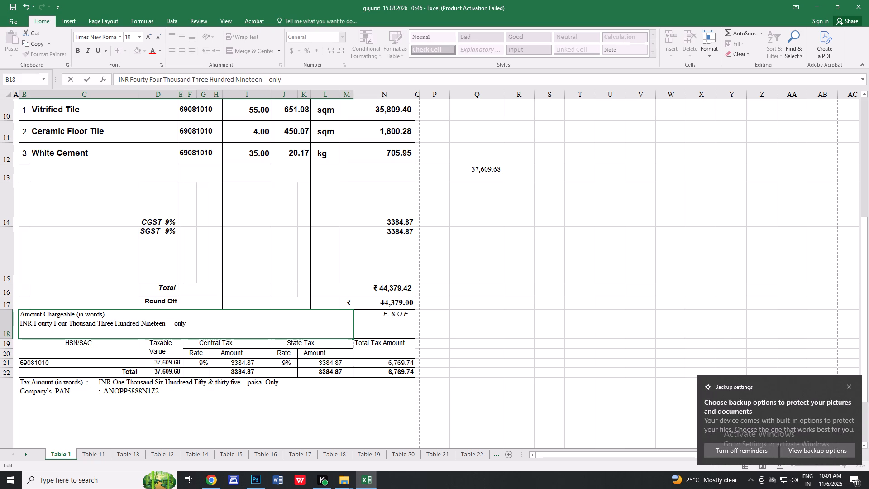
Replace Nineteen with Seventy Nine at the end of the amount chargeable in words.
key(Right)
key(Right)
key(Right)
key(Right)
key(Right)
key(Right)
key(Right)
key(Right)
key(Right)
key(Right)
key(Right)
key(Right)
key(Right)
key(Right)
key(Right)
key(BackSpace)
key(BackSpace)
key(BackSpace)
key(BackSpace)
key(BackSpace)
key(BackSpace)
key(BackSpace)
key(BackSpace)
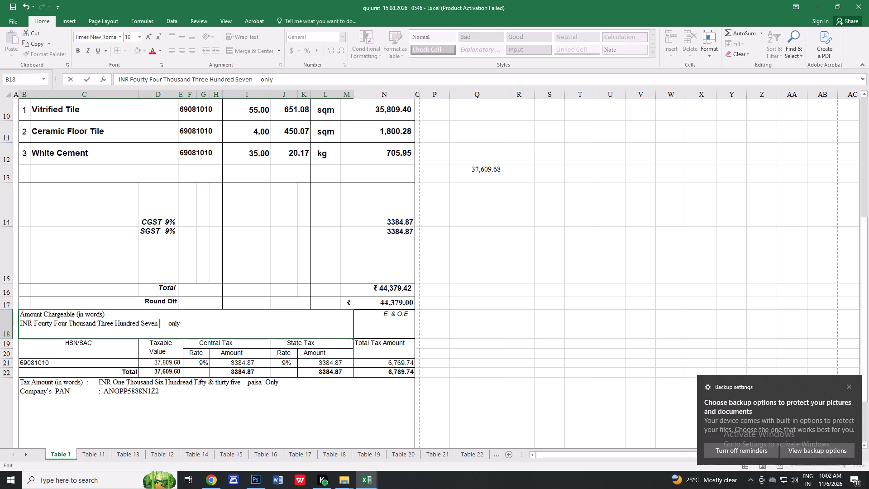
key(BackSpace)
text(ty)
key(space)
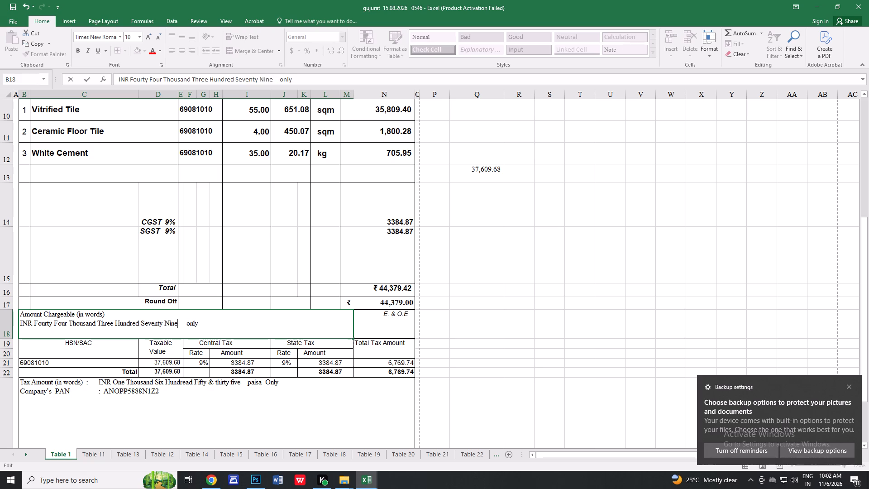
click(597, 313)
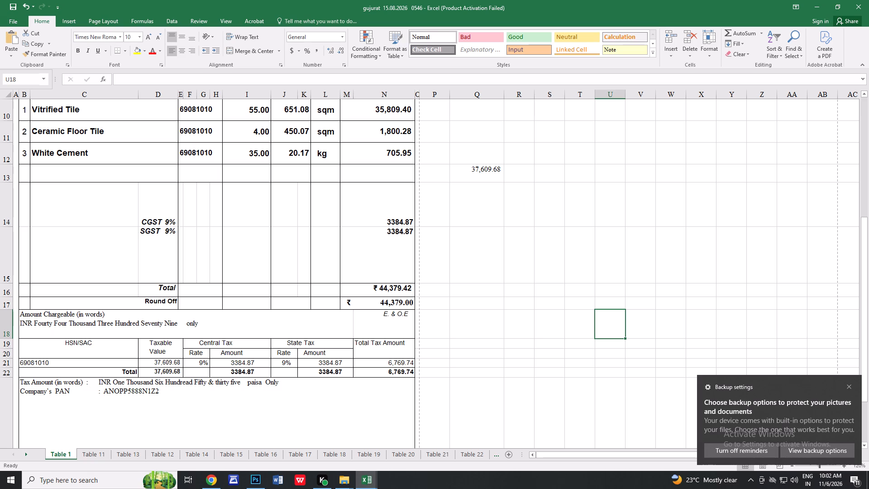
Change the thousands part of the tax amount in words to Six Thousand.
double_click(124, 385)
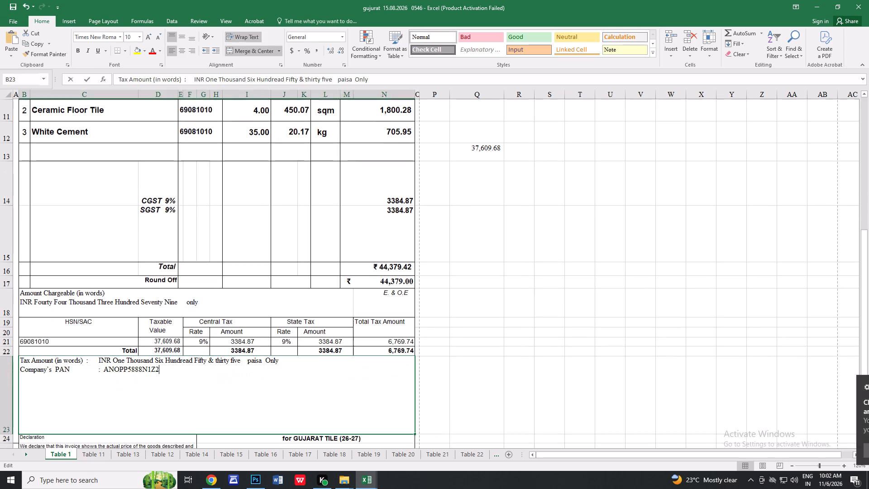
click(124, 358)
key(BackSpace)
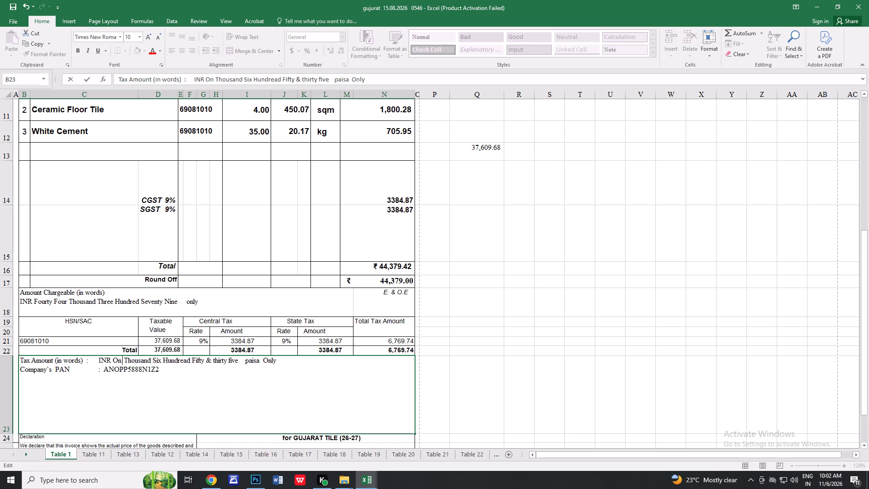
key(BackSpace)
key(BackSpace)
text(ix)
Change the hundreds part of the tax amount in words to Seven Hundred, correcting the spelling of Hundred.
key(Right)
key(Right)
key(Right)
key(Right)
key(Right)
key(Right)
key(Right)
key(Right)
key(Right)
key(Right)
key(Right)
key(Right)
key(Right)
key(BackSpace)
key(BackSpace)
key(e)
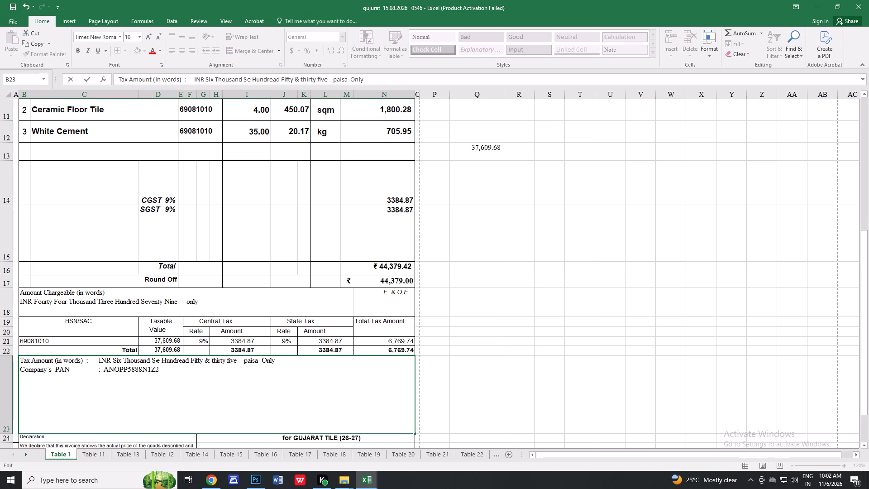
text(ven)
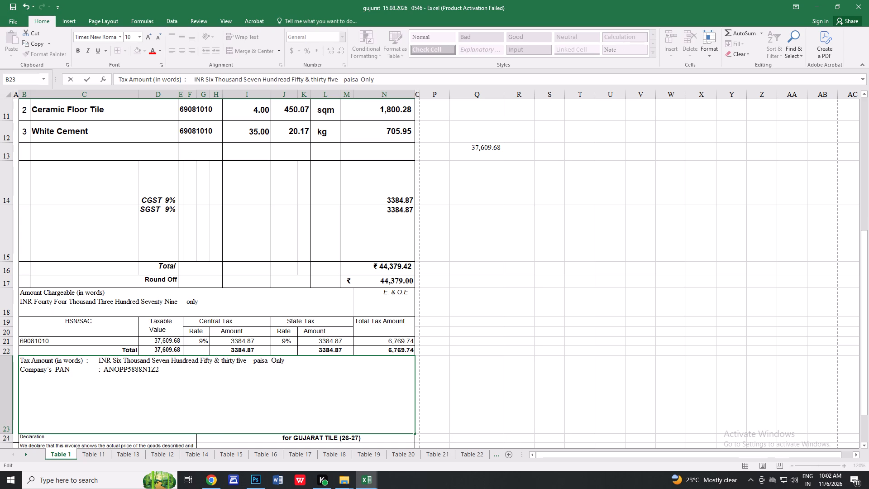
key(Right)
key(Right)
key(Right)
key(Right)
key(Right)
key(Right)
key(Right)
key(Right)
key(BackSpace)
Replace Fifty with Sixty Nine in the tax amount in words.
key(Right)
key(Right)
key(Right)
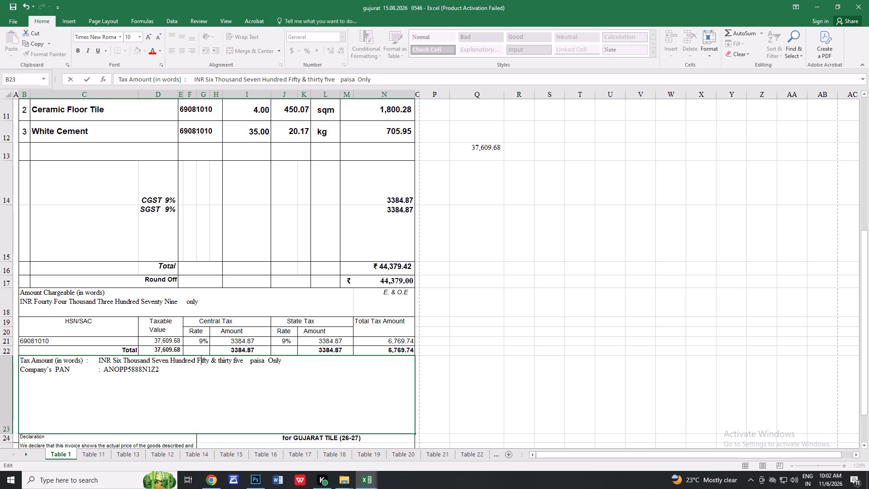
key(Right)
key(Right)
key(Right)
key(Right)
key(BackSpace)
key(BackSpace)
key(BackSpace)
key(BackSpace)
key(BackSpace)
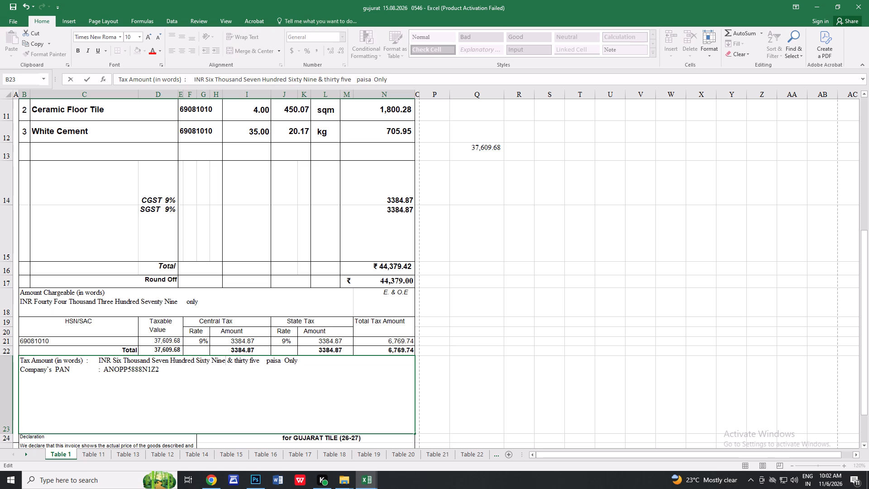
Change the paisa part of the tax amount in words to seventy four.
key(Right)
key(Right)
key(Right)
key(Right)
key(Right)
key(Right)
key(Right)
key(Right)
key(Right)
key(Right)
key(Right)
key(Right)
key(Right)
key(Right)
key(BackSpace)
key(BackSpace)
key(BackSpace)
key(BackSpace)
key(BackSpace)
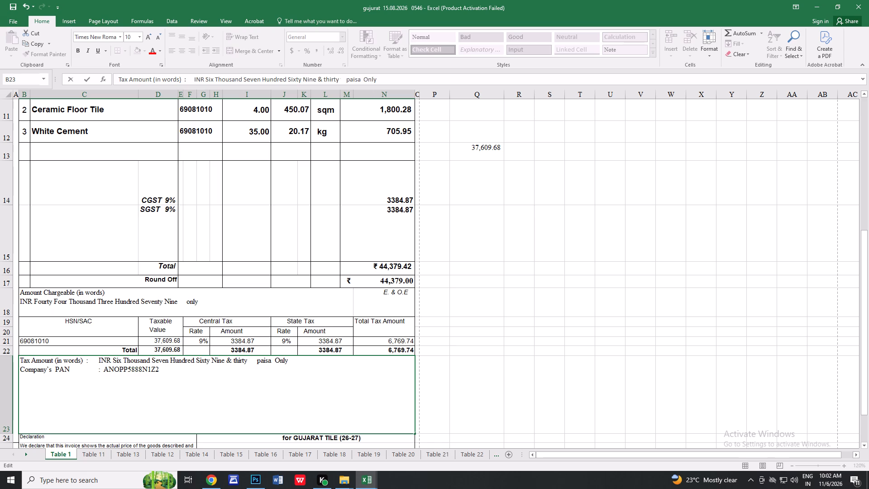
key(BackSpace)
key(BackSpace)
key(BackSpace)
key(BackSpace)
key(BackSpace)
key(BackSpace)
text(seventy four)
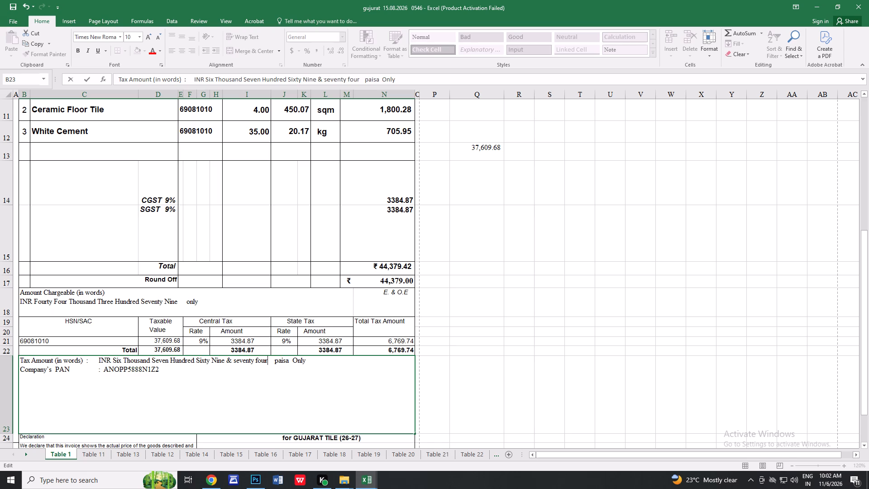
click(608, 323)
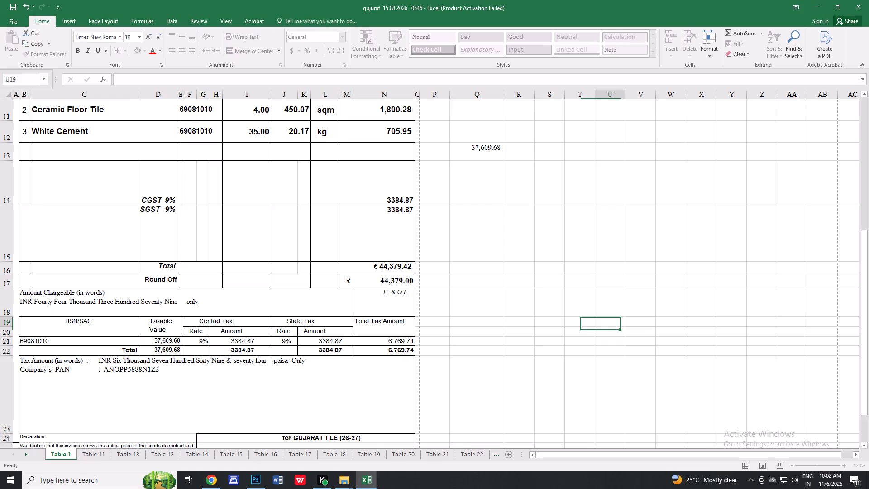
Open the print preview of the invoice sheet.
key(ctrl+p)
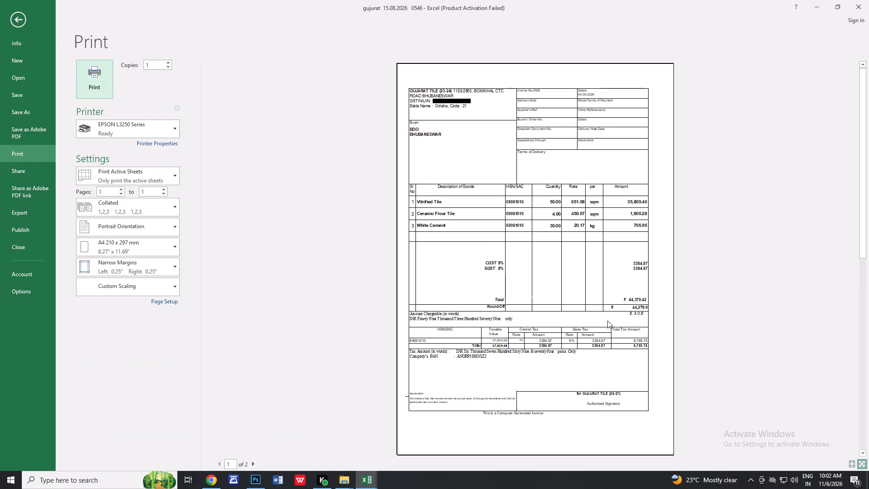
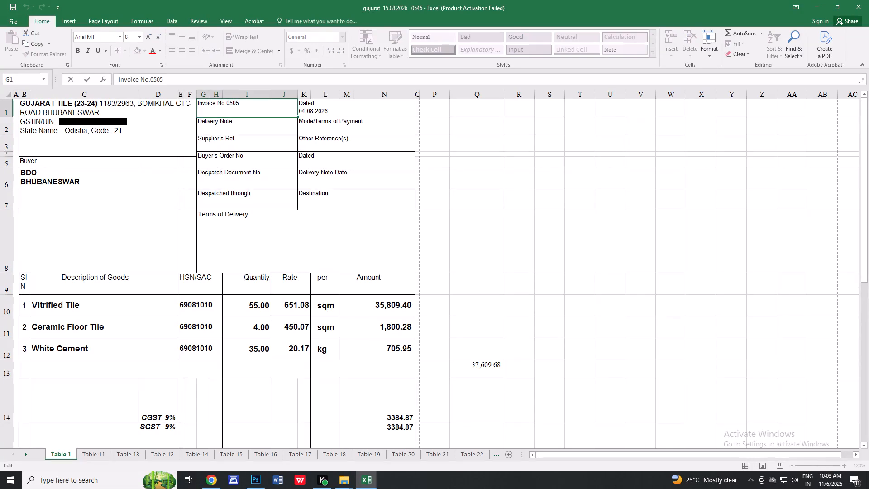
Change the invoice number in the invoice header to 0506.
key(BackSpace)
key(6)
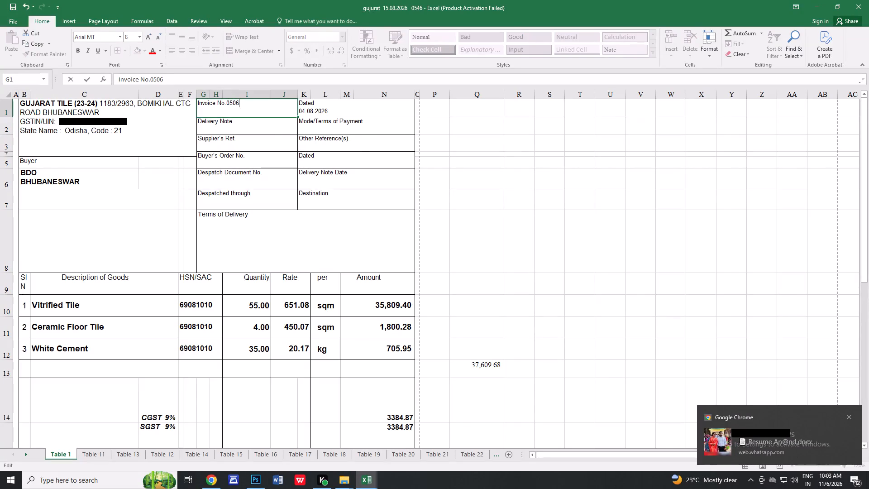
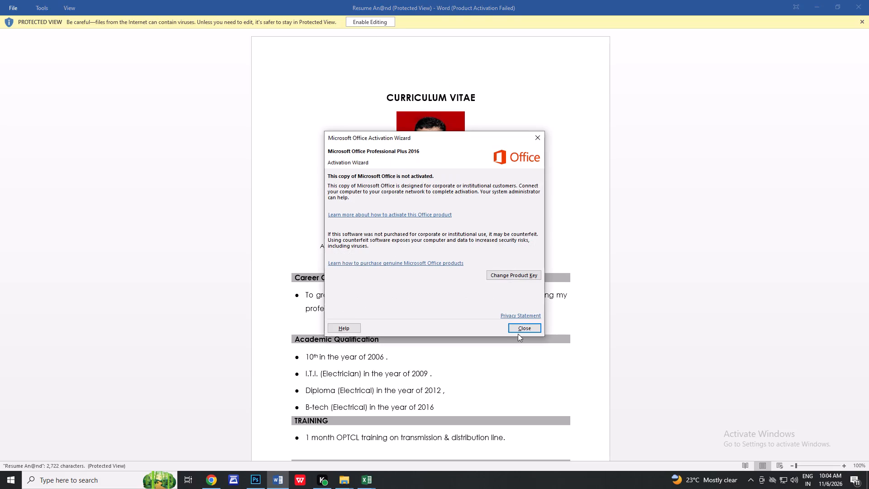
Dismiss the Office activation notice and enable editing of the protected resume document.
click(525, 324)
click(379, 19)
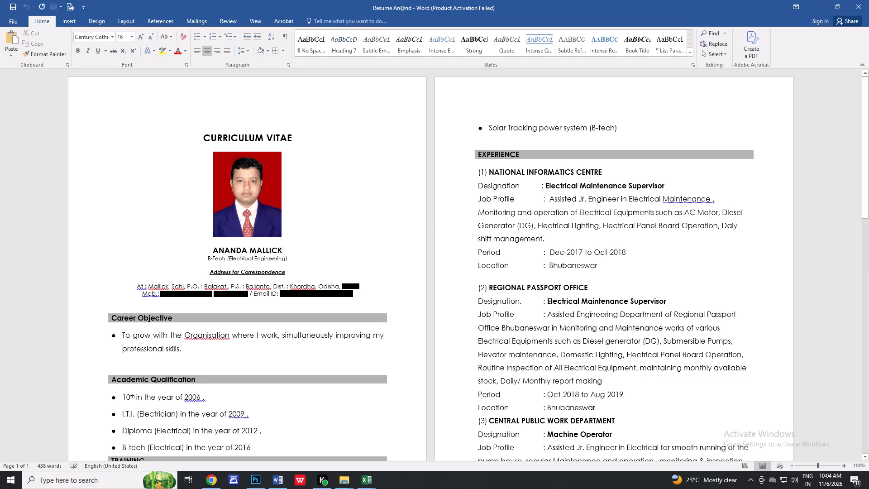
Select the EPSON L3250 Series printer for the resume and set its document size to A4 210 x 297 mm.
key(ctrl+p)
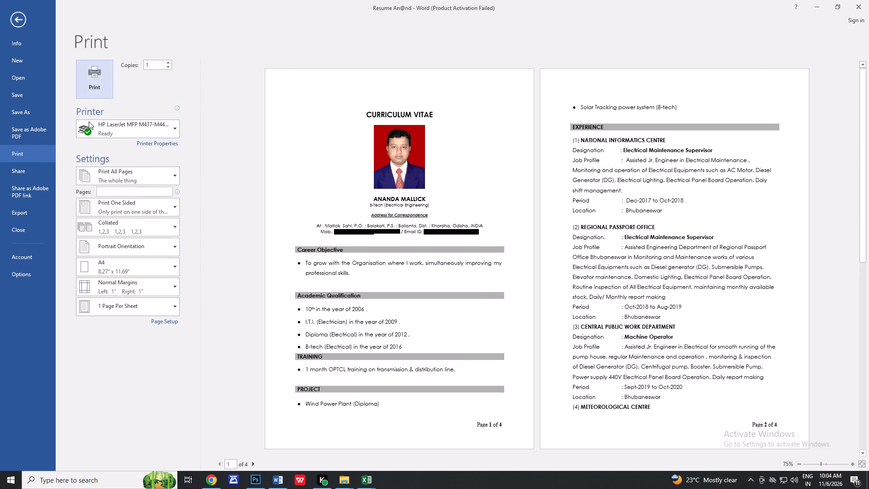
click(124, 133)
click(121, 145)
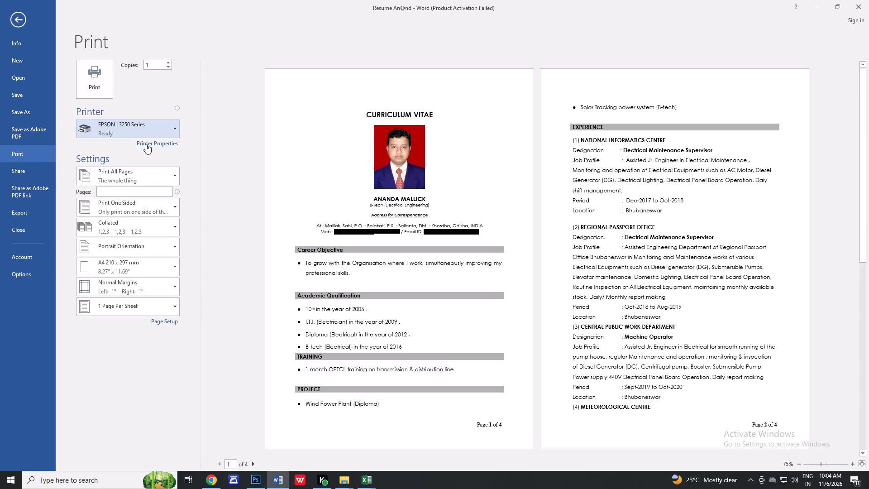
click(147, 144)
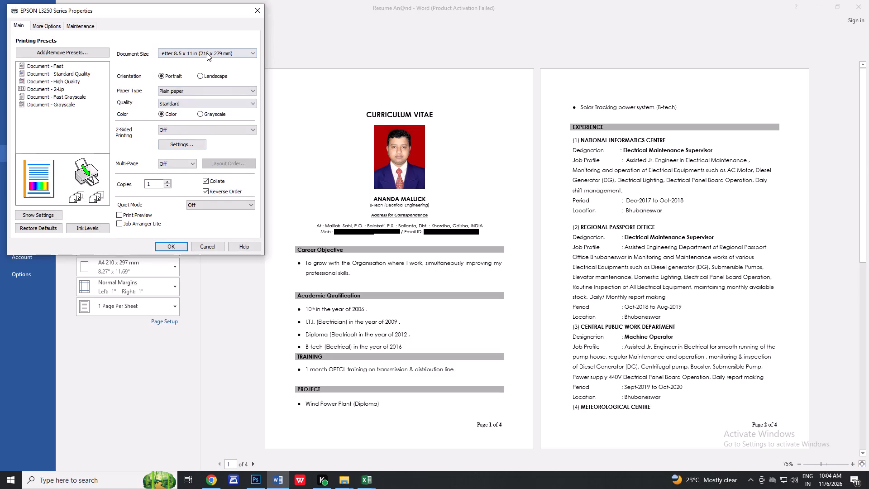
click(207, 53)
click(180, 58)
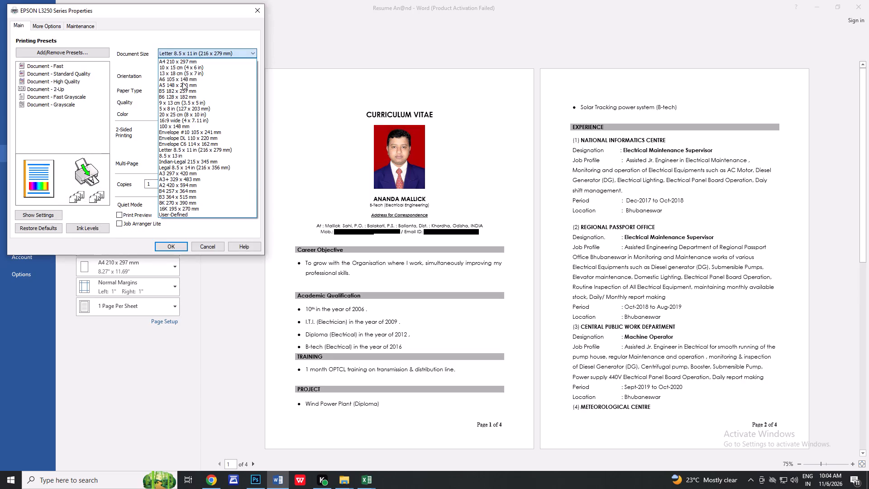
click(184, 62)
click(172, 246)
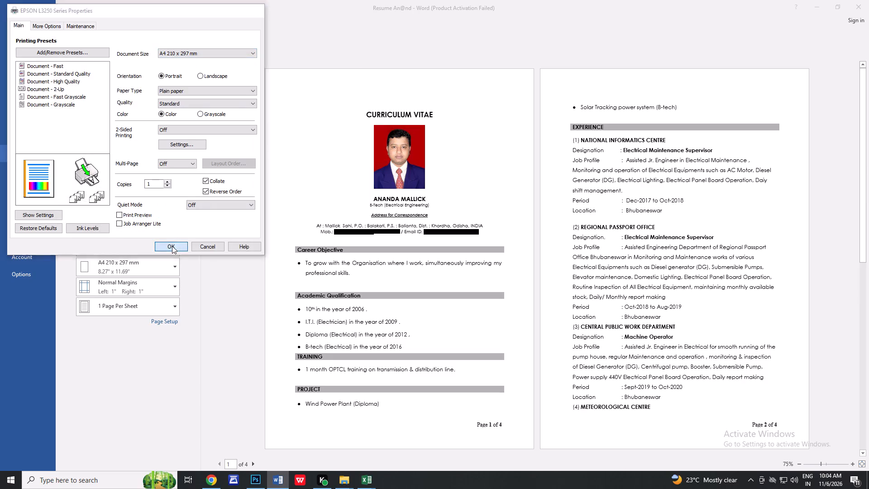
Check the resume's preview pages and print one copy of the whole document.
scroll(540, 287, down, 7)
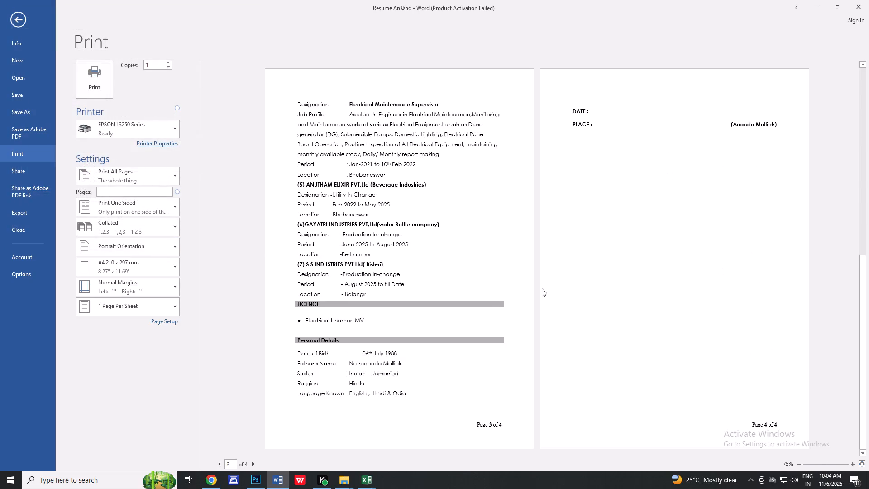
scroll(542, 288, down, 1)
scroll(542, 289, up, 3)
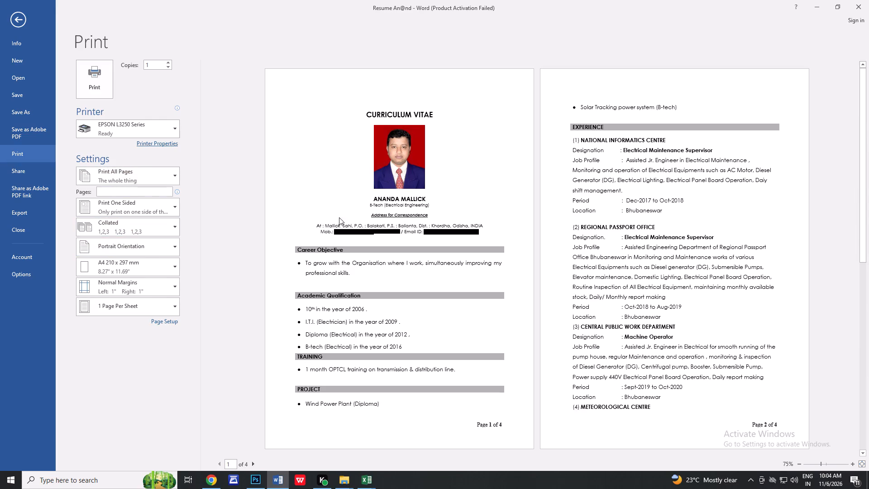
scroll(427, 211, down, 7)
scroll(427, 213, up, 6)
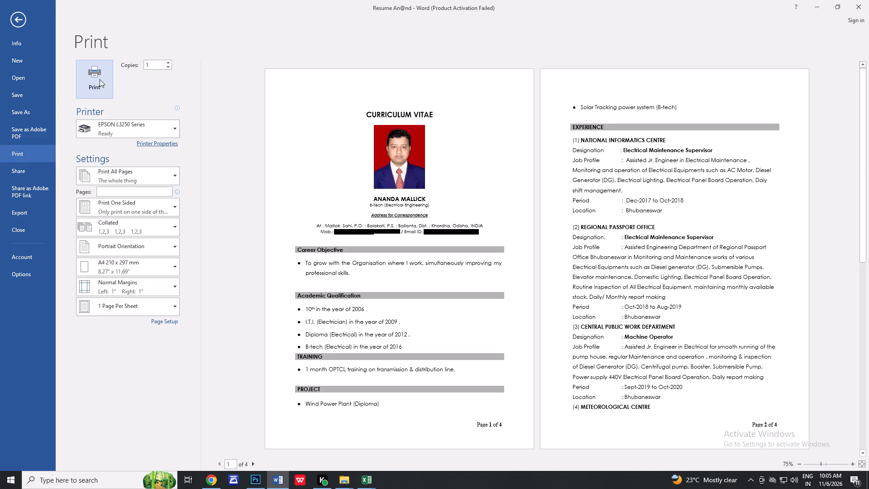
click(100, 79)
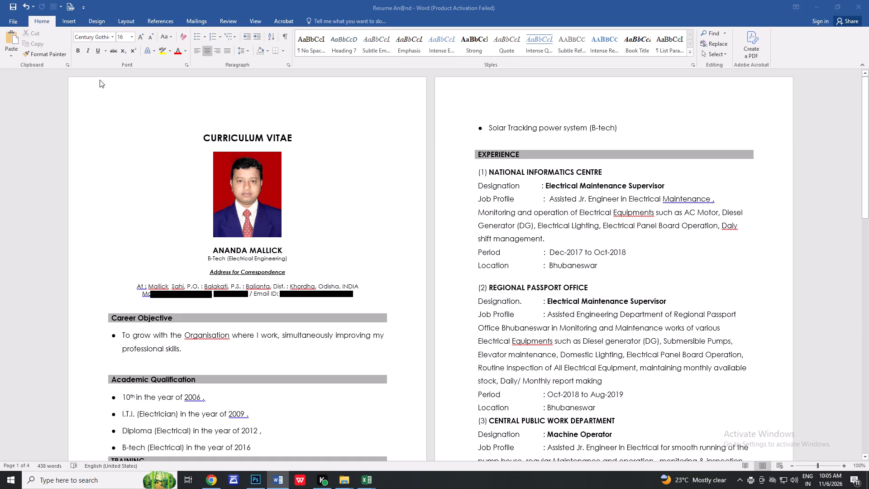
Switch to the Gujarat Tile invoice workbook in Excel and clear the Ceramic Floor Tile and White Cement item rows.
click(373, 488)
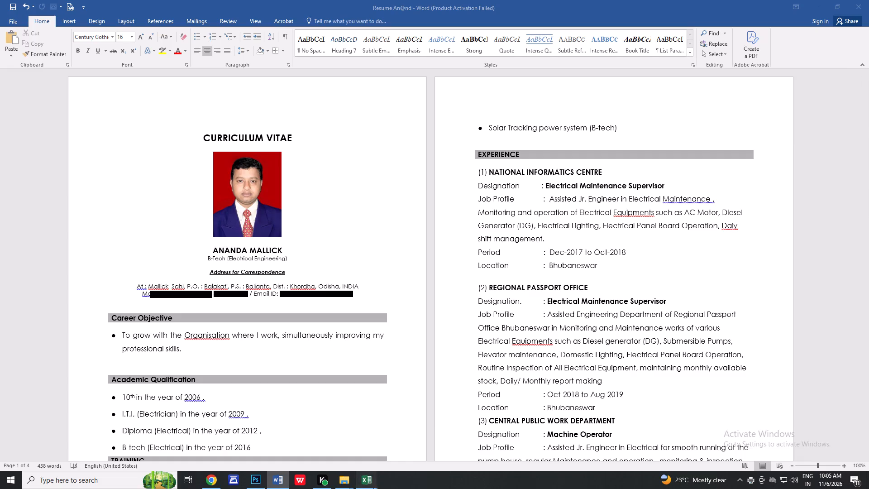
click(523, 430)
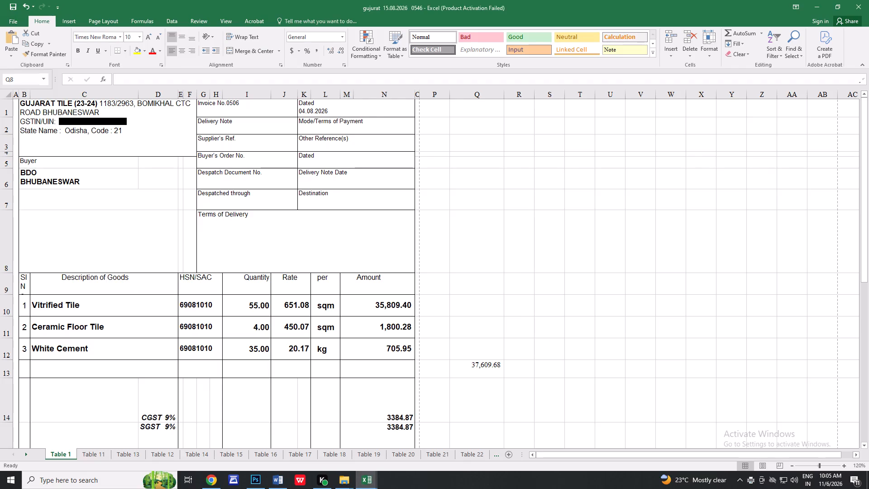
scroll(506, 344, up, 8)
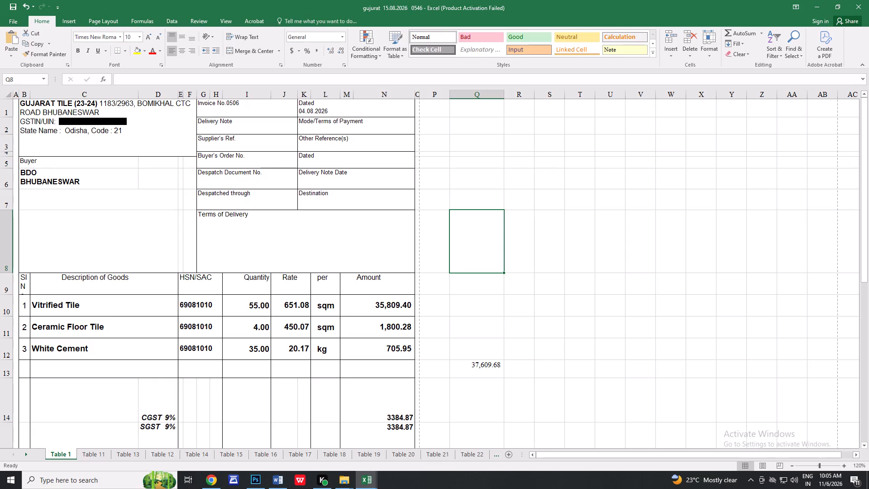
drag(26, 328, 161, 326)
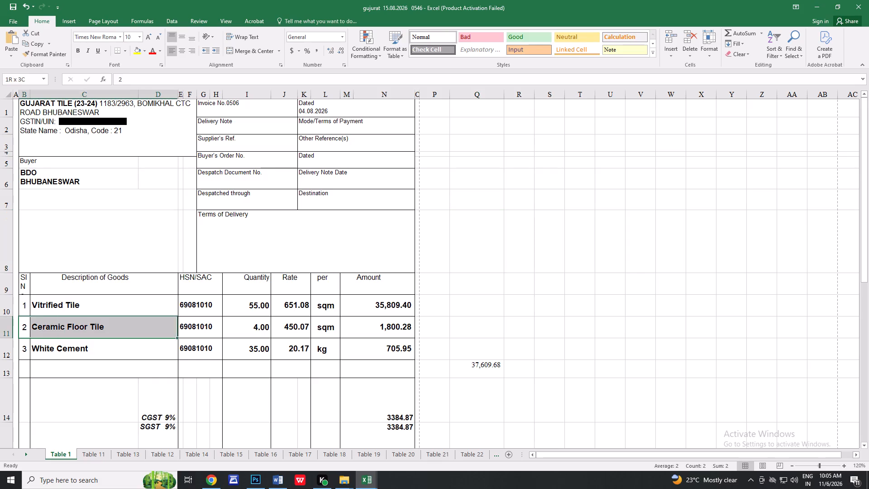
drag(161, 326, 371, 346)
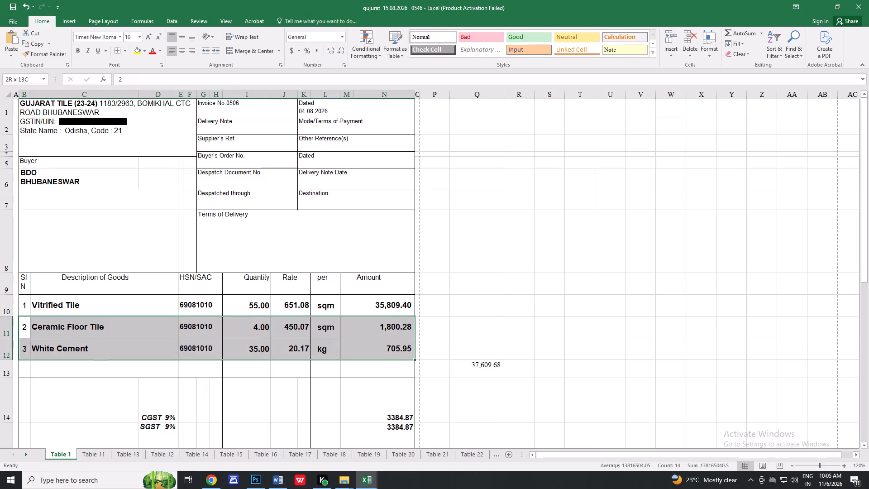
drag(371, 346, 371, 348)
key(Delete)
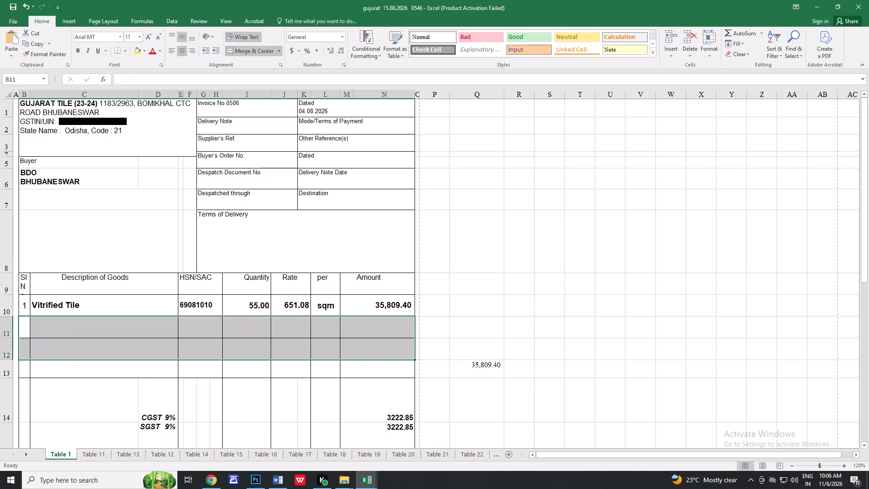
Set the Vitrified Tile quantity to 4 in invoice 0506.
click(251, 310)
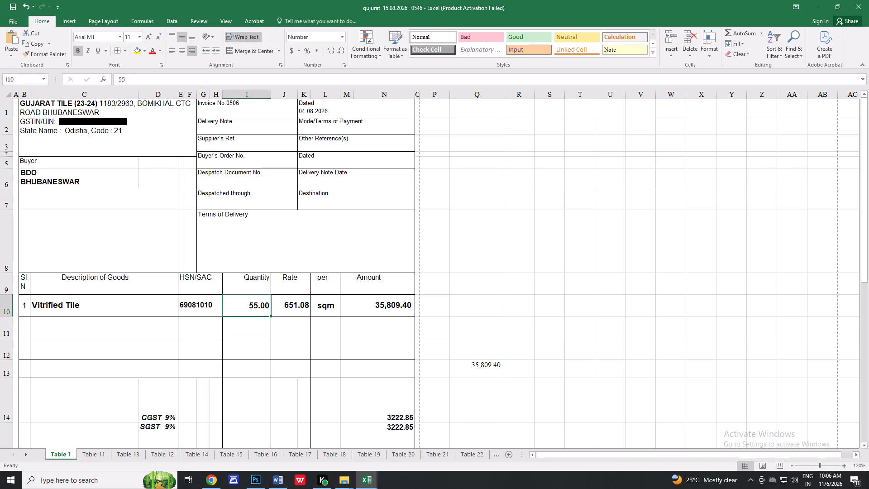
key(4)
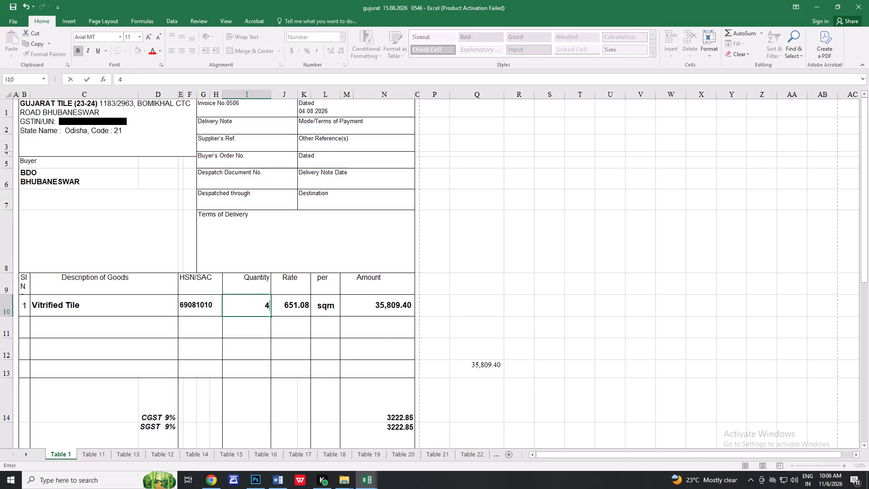
click(289, 310)
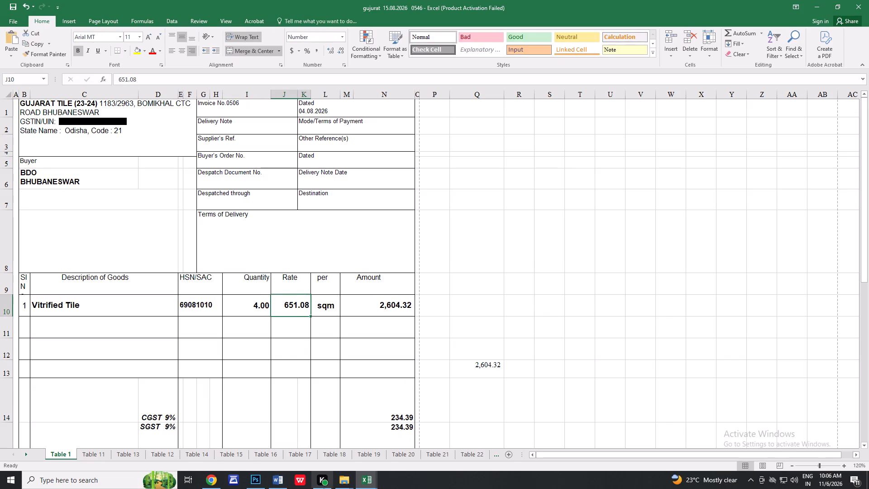
Switch back to the resume in Word and review the layout and page breaks across all its pages.
click(282, 481)
scroll(480, 328, down, 5)
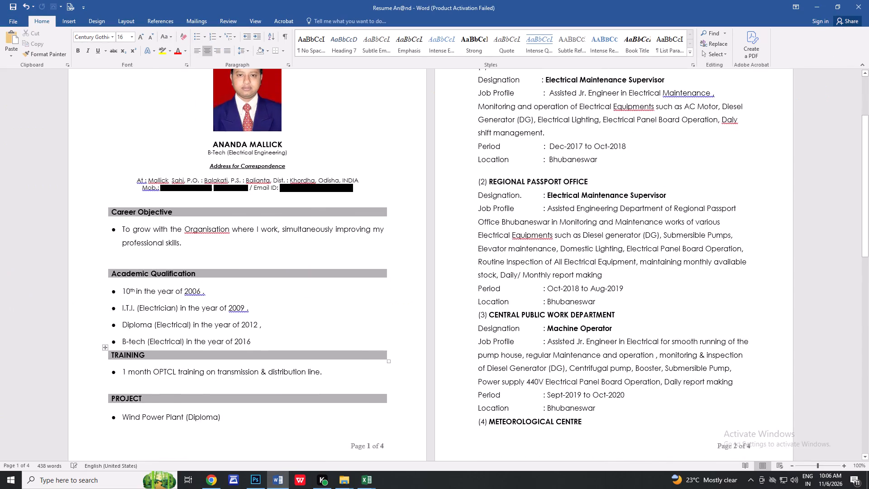
scroll(480, 328, down, 10)
scroll(483, 328, up, 4)
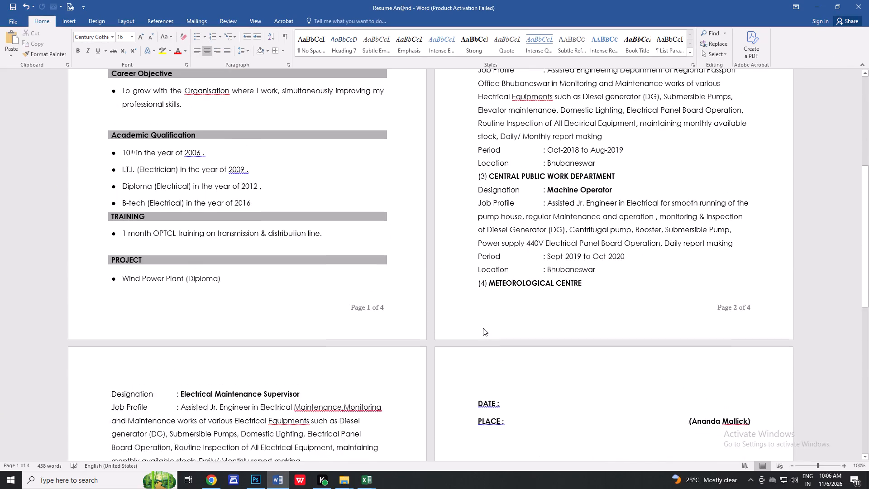
scroll(483, 328, down, 6)
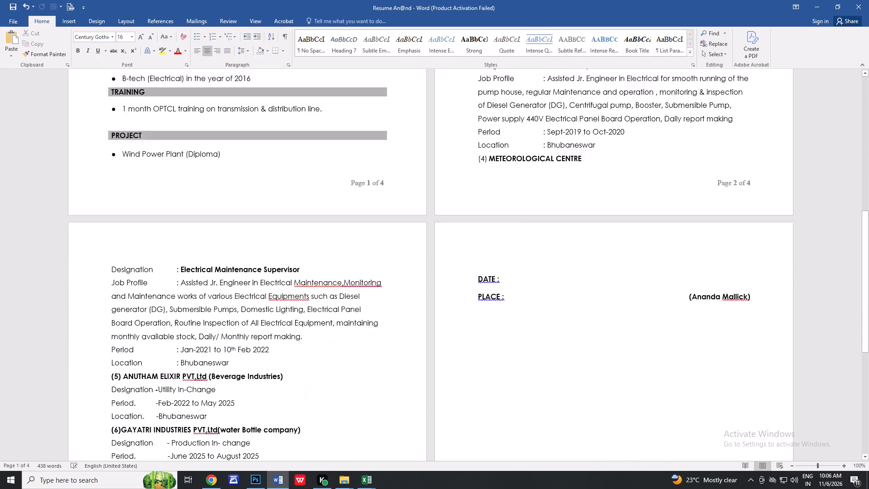
scroll(483, 328, down, 17)
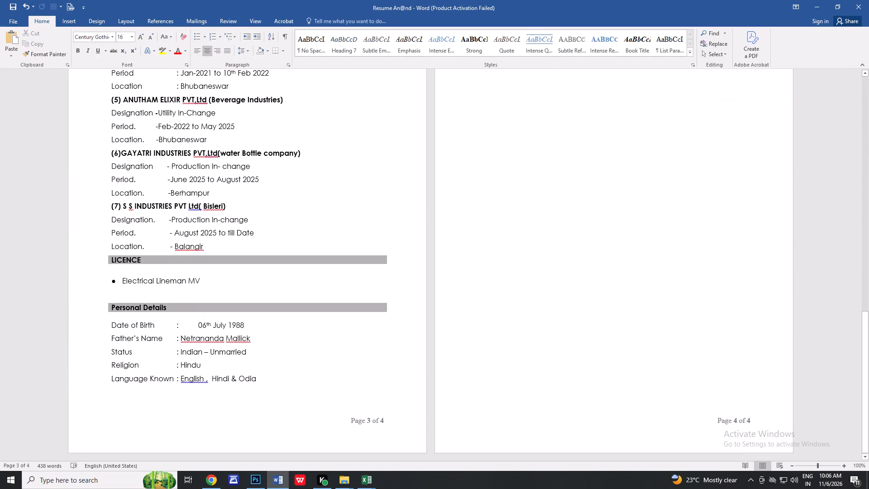
scroll(483, 328, up, 17)
scroll(483, 328, up, 4)
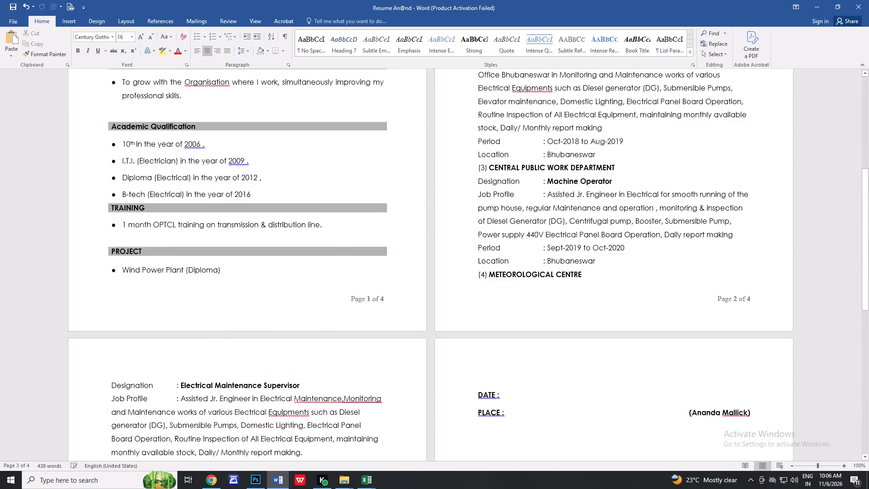
scroll(483, 328, up, 13)
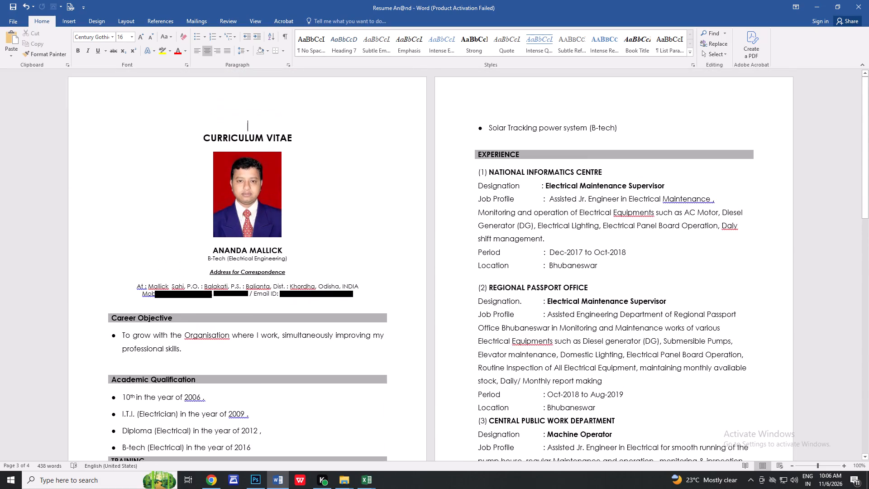
scroll(483, 328, down, 1)
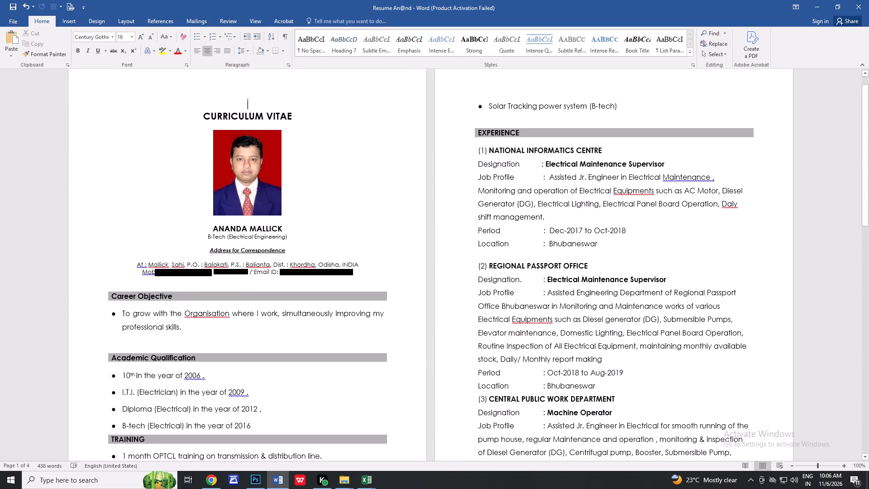
scroll(483, 328, up, 7)
scroll(483, 328, down, 6)
scroll(483, 328, up, 5)
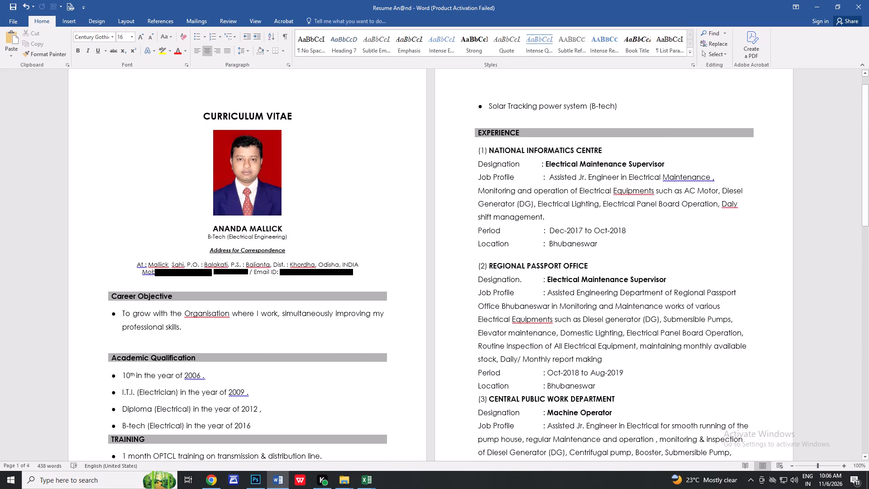
scroll(483, 328, down, 4)
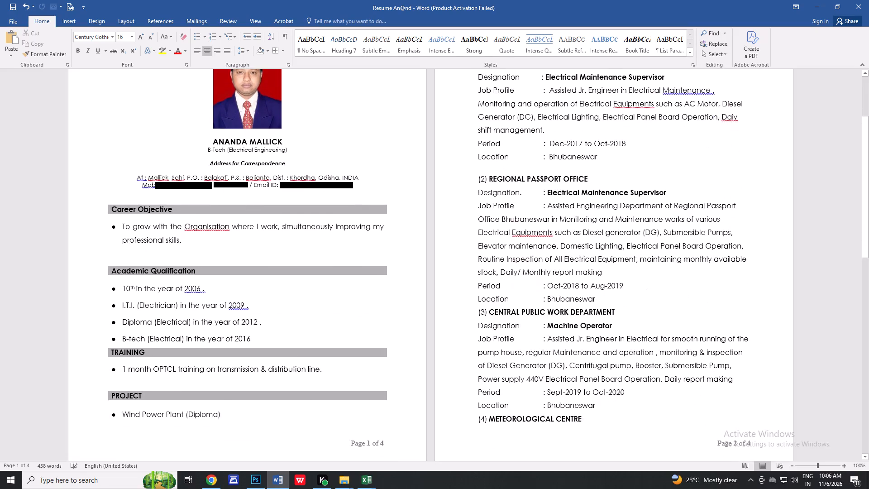
scroll(483, 328, up, 8)
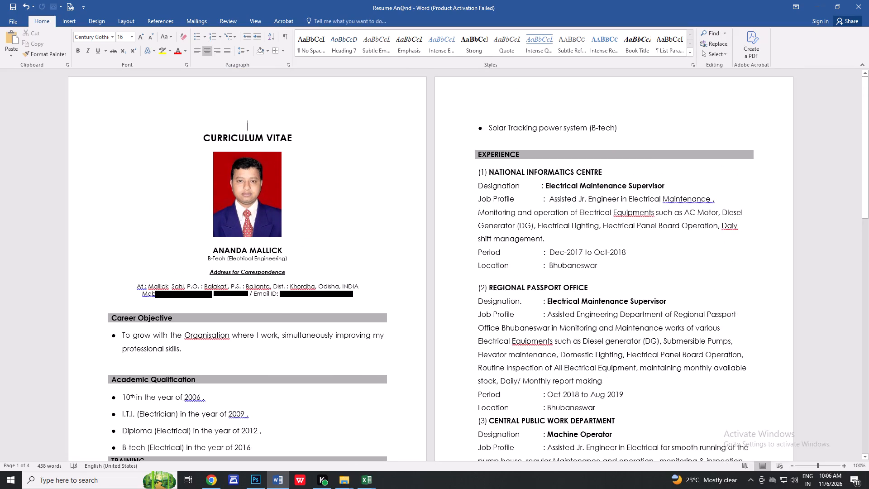
Remove the blank line above the CURRICULUM VITAE heading and realign the heading centrally over the photo with tabs and spaces.
click(197, 143)
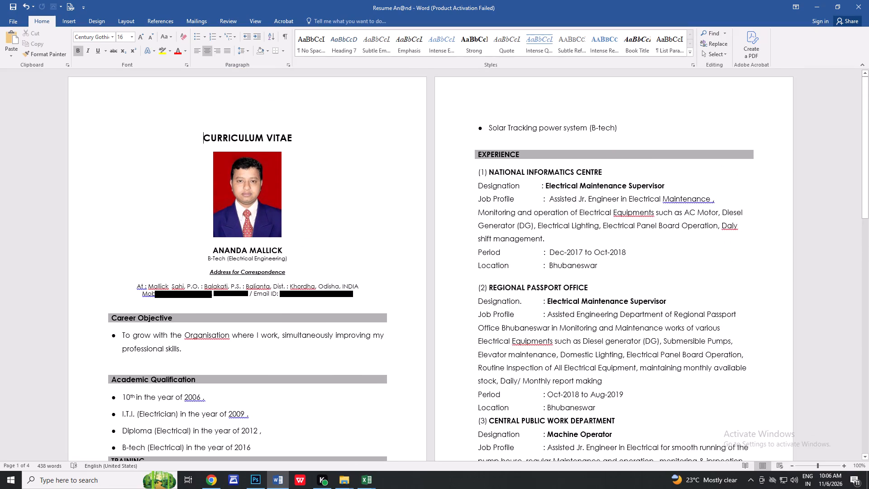
key(BackSpace)
key(BackSpace)
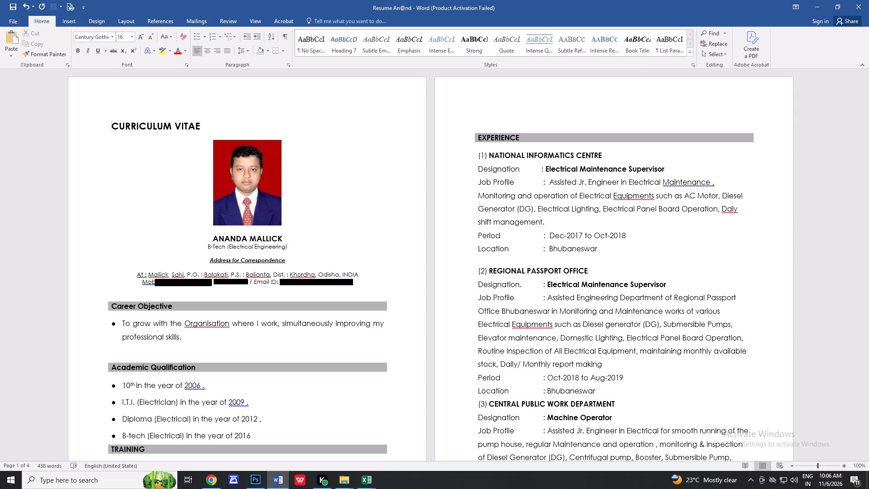
key(Tab)
key(Tab)
key(Tab)
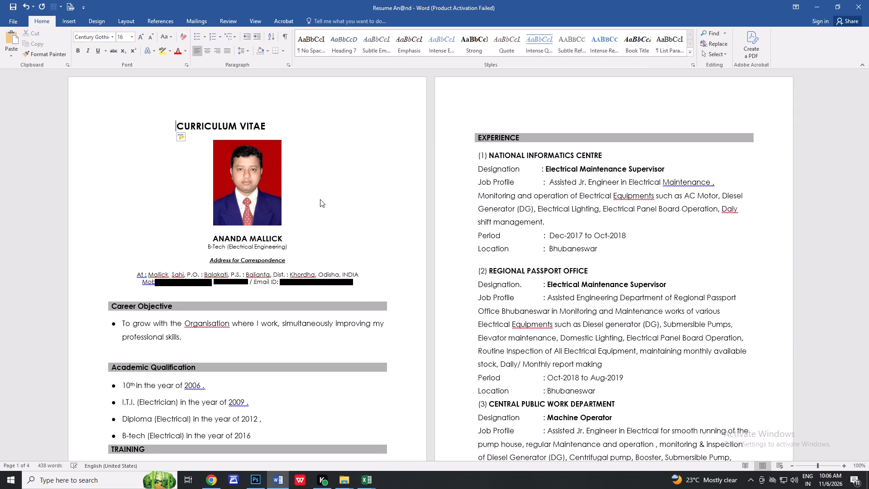
key(Tab)
key(Tab)
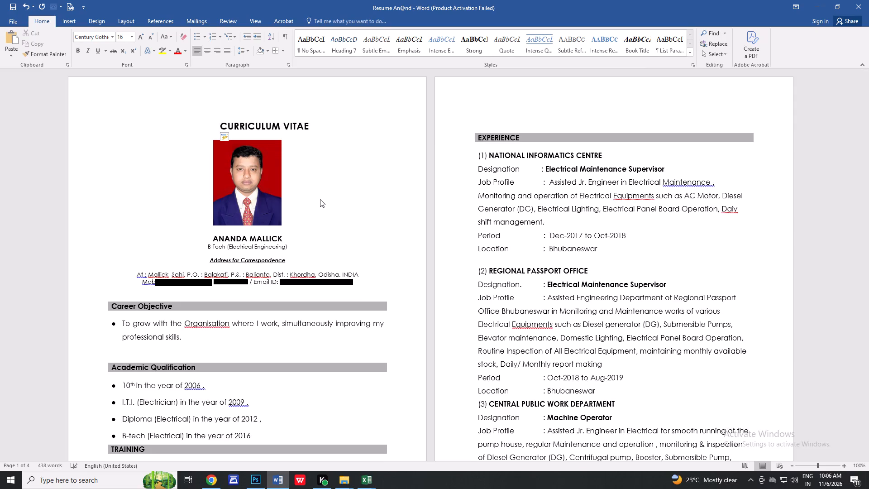
key(BackSpace)
key(space)
key(space)
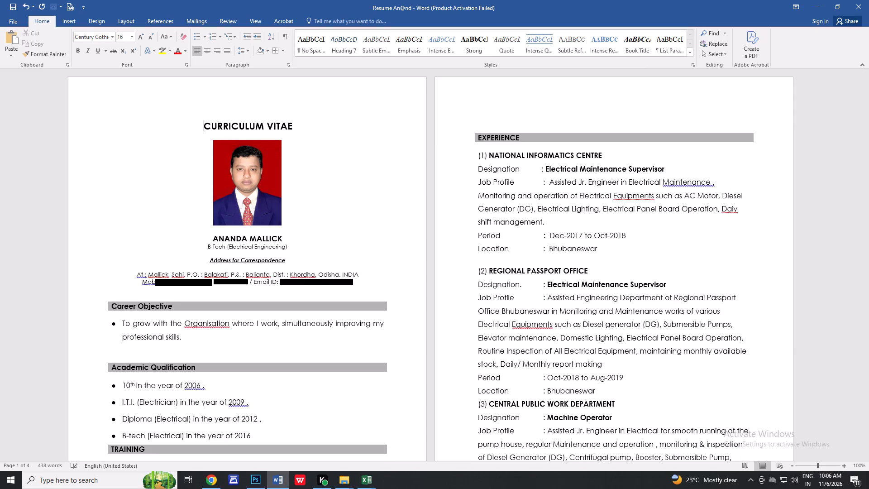
Remove the blank space above the EXPERIENCE heading at the start of the resume's second page.
click(460, 139)
click(477, 101)
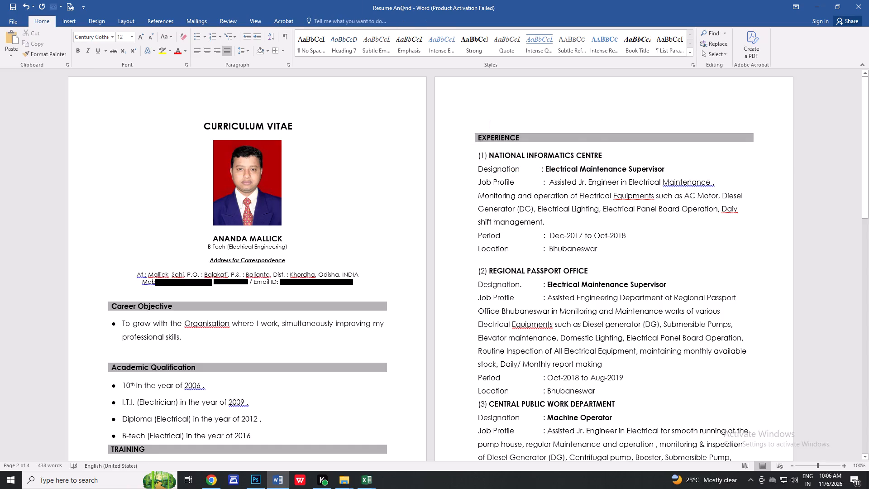
key(BackSpace)
key(BackSpace)
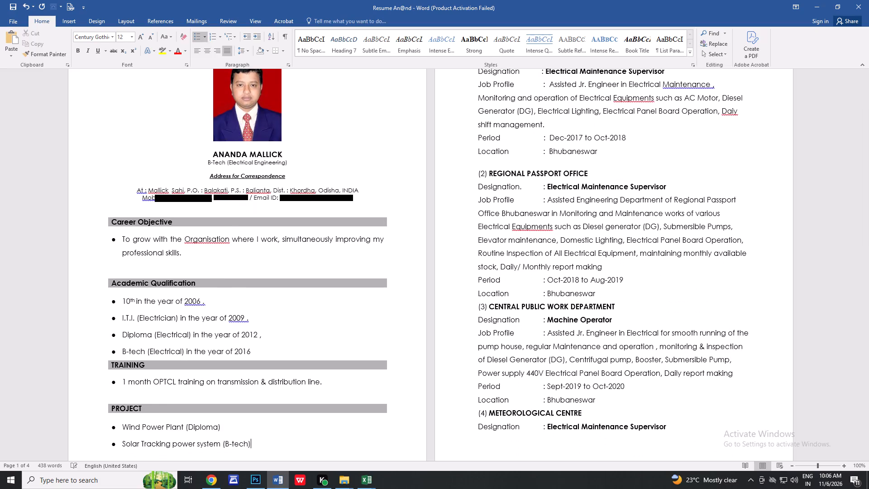
Review the resume's pages for remaining gaps and for where the sections break across pages.
scroll(497, 254, up, 2)
scroll(497, 254, down, 2)
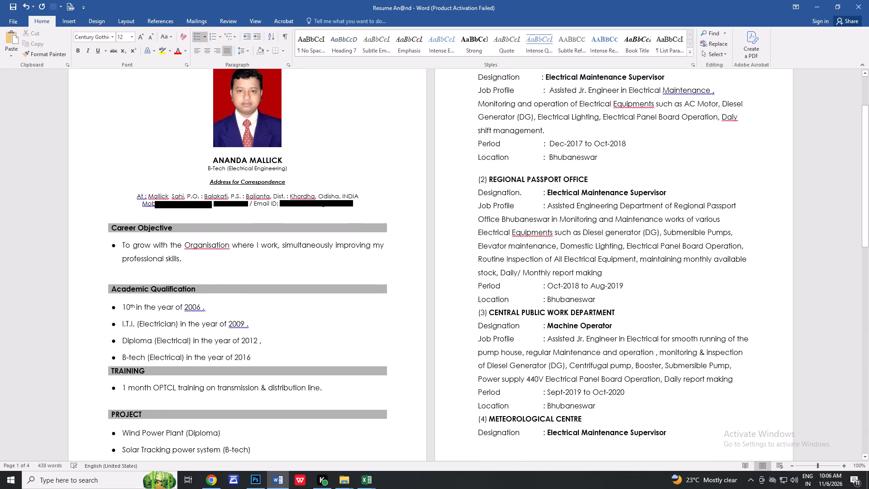
scroll(499, 258, down, 13)
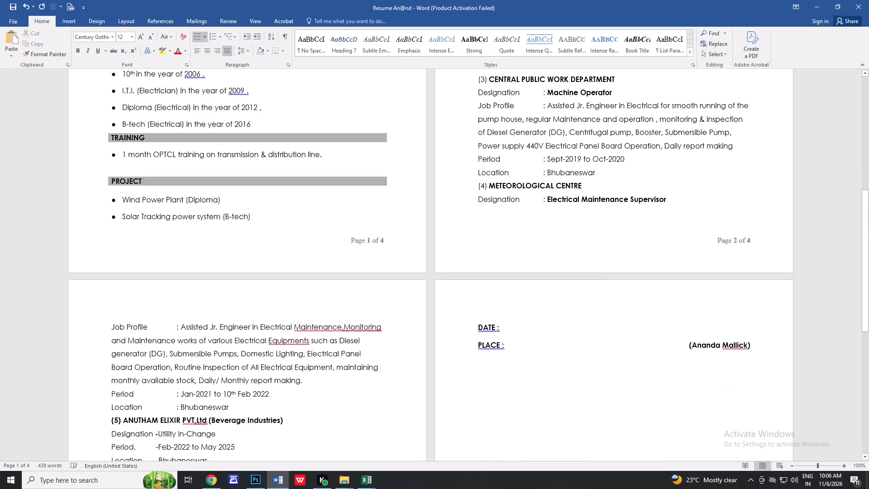
scroll(499, 259, up, 1)
scroll(499, 259, down, 19)
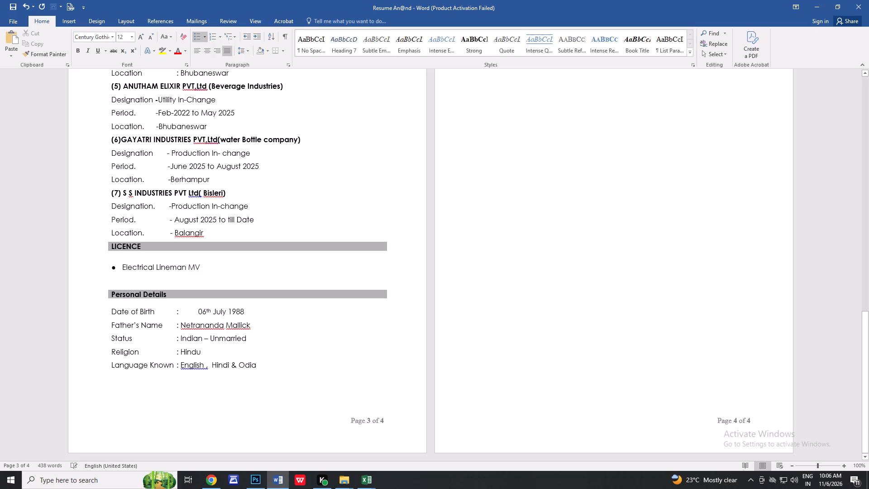
scroll(500, 260, up, 16)
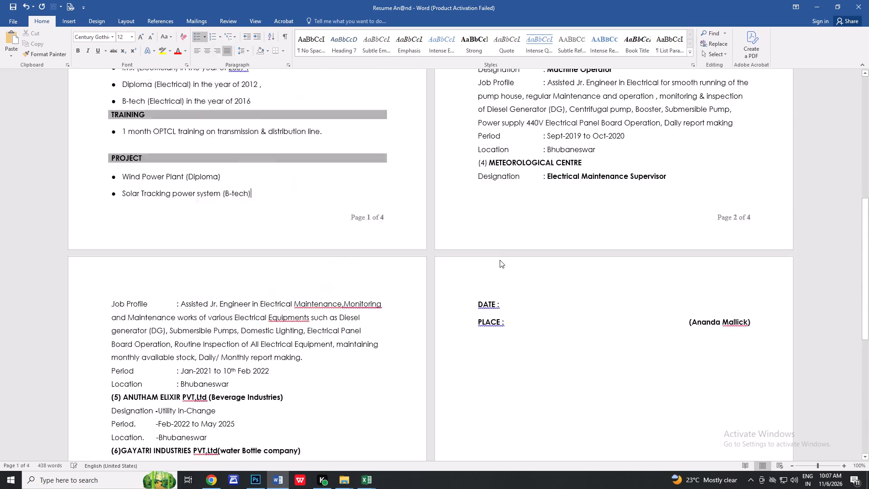
scroll(500, 260, up, 11)
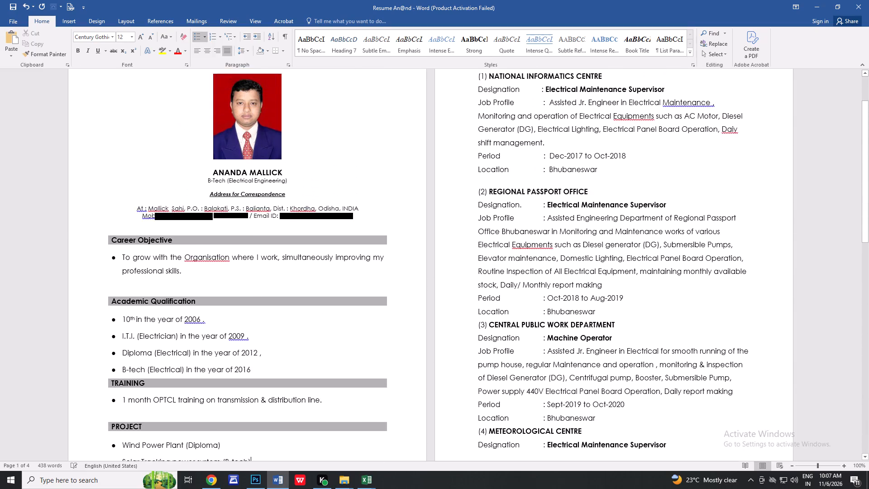
scroll(500, 260, up, 4)
scroll(500, 260, down, 4)
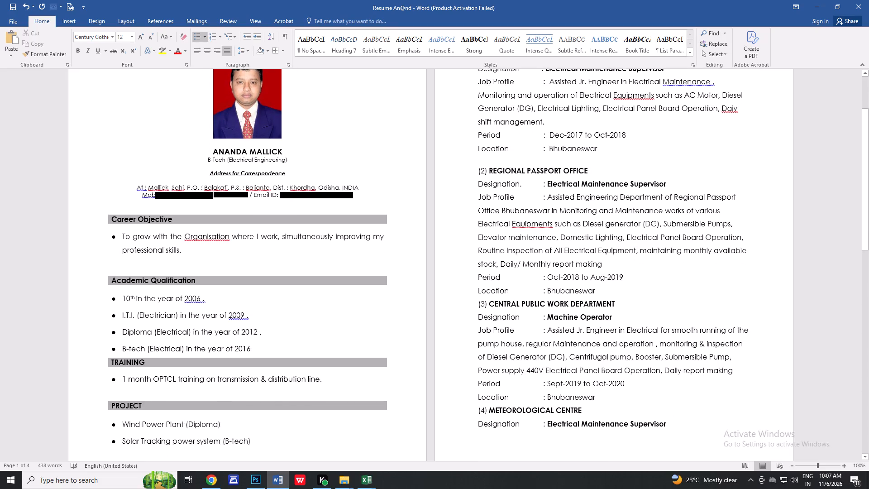
Delete the blank lines above the Academic Qualification and PROJECT headings on the resume's first page.
click(115, 265)
key(BackSpace)
key(BackSpace)
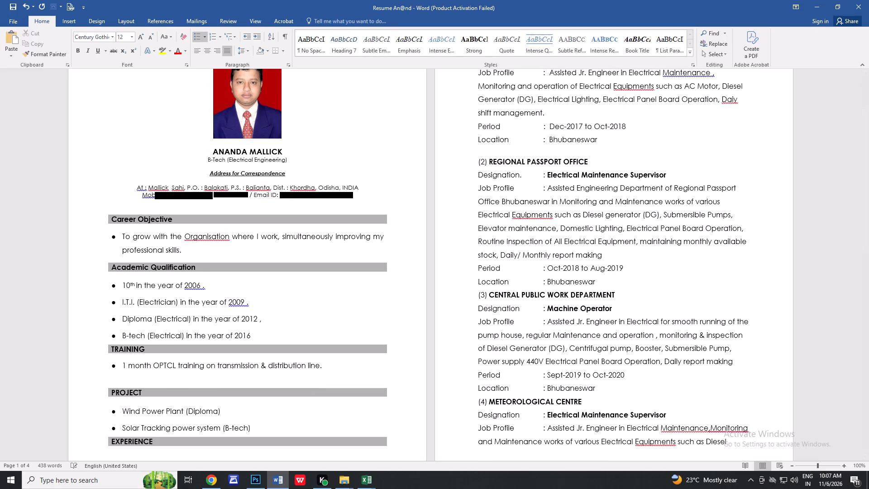
click(109, 375)
key(BackSpace)
key(BackSpace)
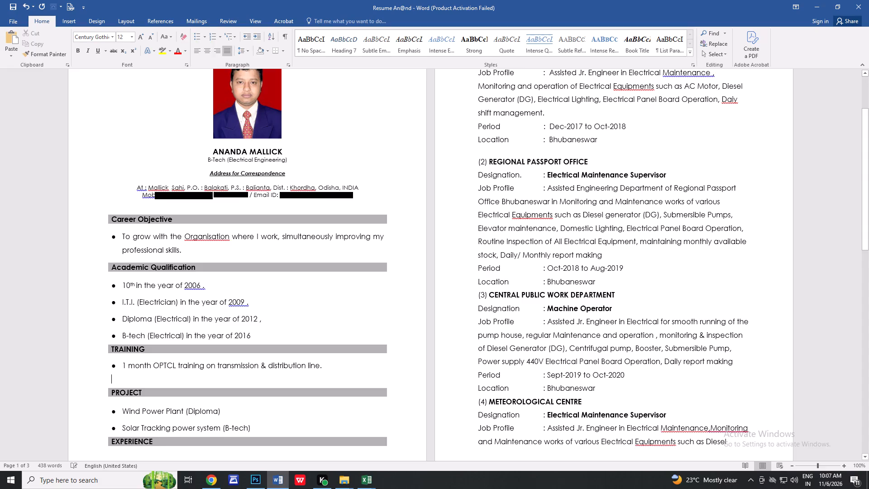
Examine the layout of all resume pages through to the DATE and PLACE lines at the end.
scroll(139, 409, down, 4)
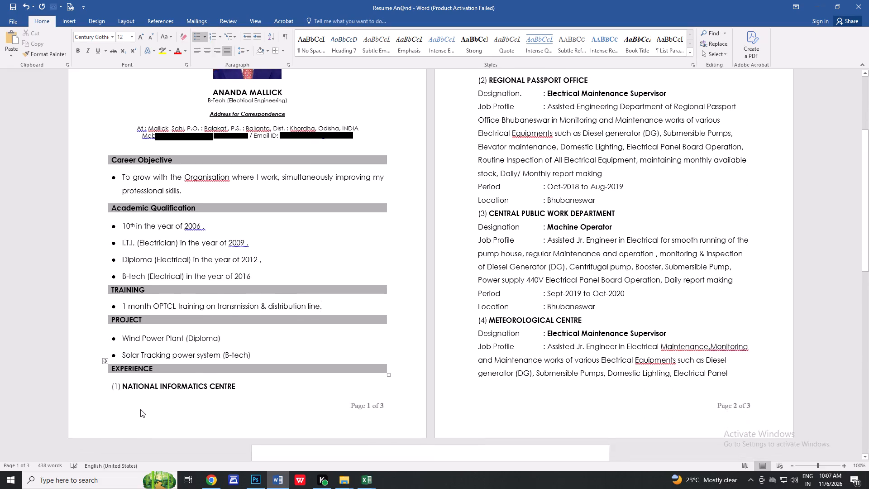
scroll(175, 402, up, 10)
scroll(339, 331, up, 1)
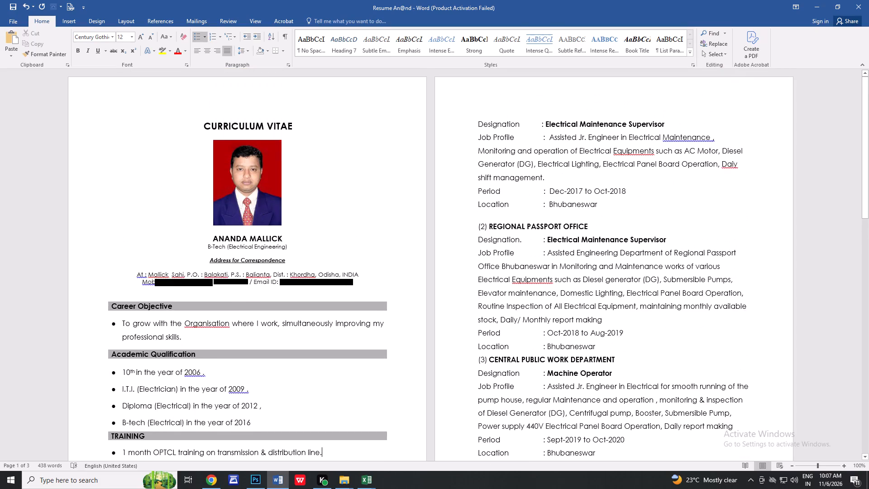
scroll(361, 330, down, 4)
scroll(438, 319, down, 9)
scroll(492, 340, down, 3)
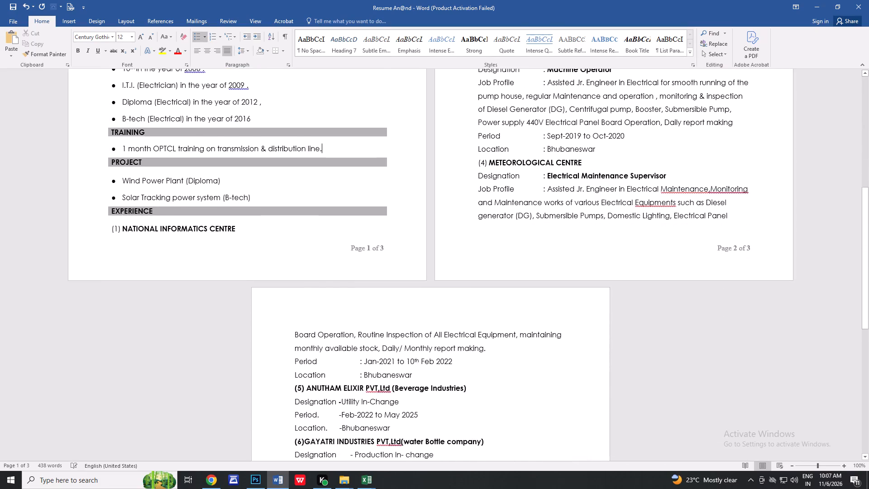
scroll(492, 340, down, 18)
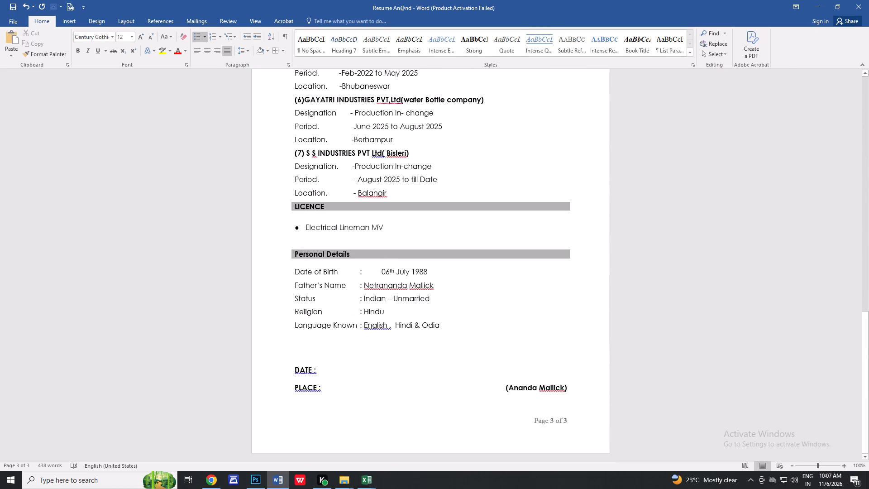
Check the print preview and print one copy of all resume pages on the EPSON L3250 Series printer.
key(ctrl+p)
scroll(511, 343, down, 1)
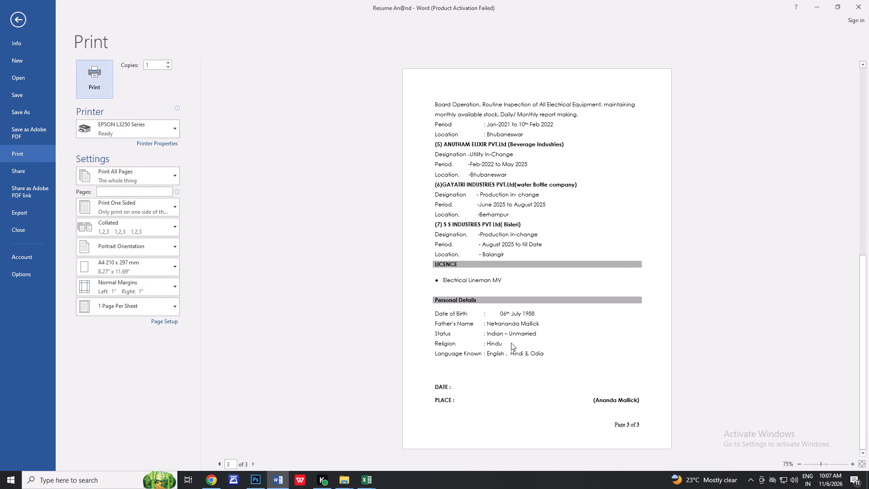
scroll(511, 343, up, 11)
scroll(511, 343, down, 4)
scroll(575, 322, up, 8)
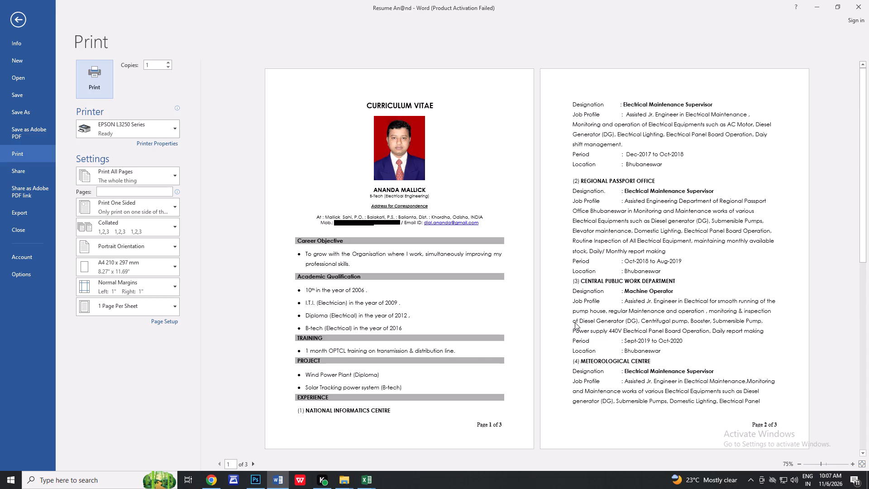
scroll(575, 322, up, 4)
scroll(575, 322, down, 3)
scroll(573, 324, up, 5)
click(106, 85)
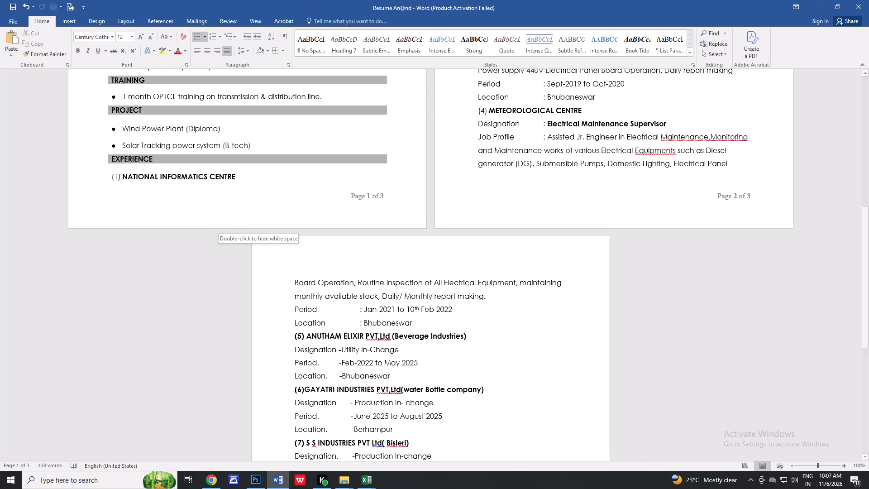
Switch to the Gujarat Tile invoice workbook in Excel and set the Round Off amount of invoice 0506 to 3073.
click(369, 479)
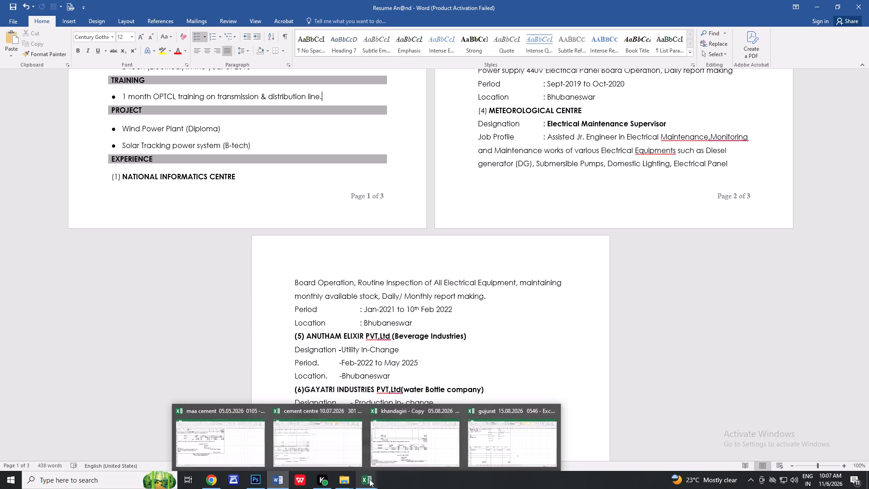
click(486, 460)
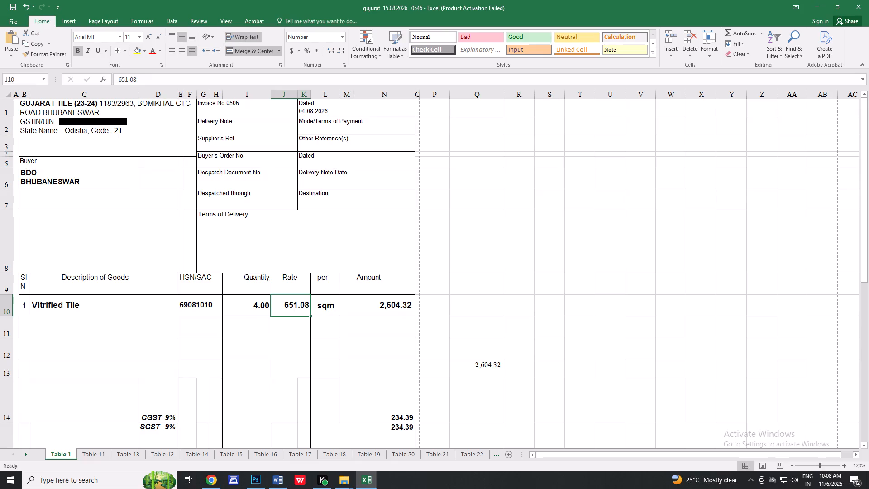
scroll(306, 343, down, 1)
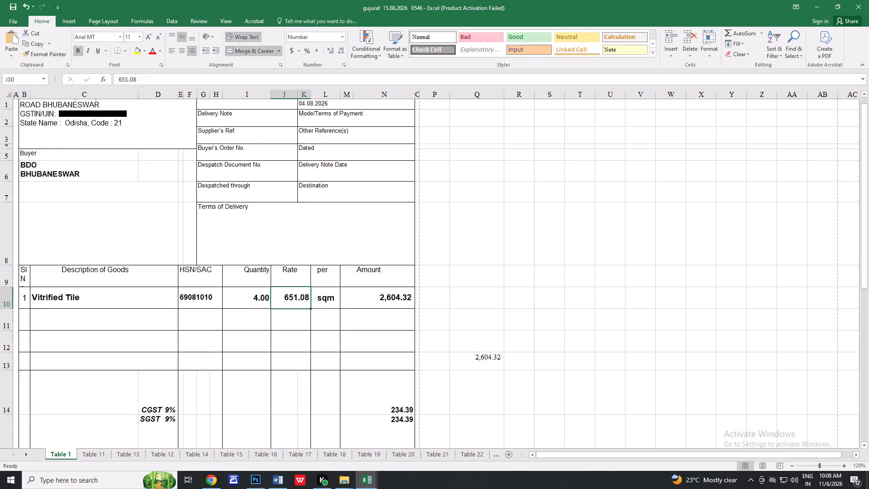
scroll(306, 343, down, 1)
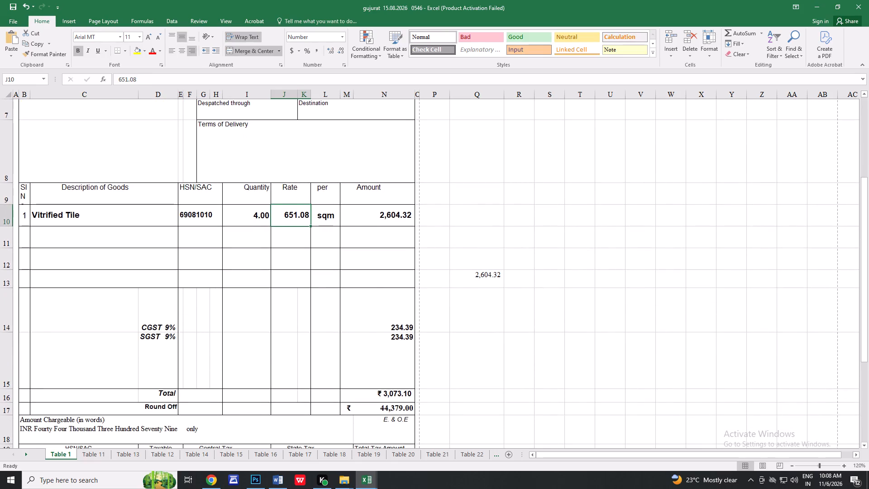
click(386, 408)
text(30)
text(73)
click(529, 378)
Change the amount chargeable in words to "INR Three Thousand Seventy Three only".
scroll(529, 380, down, 2)
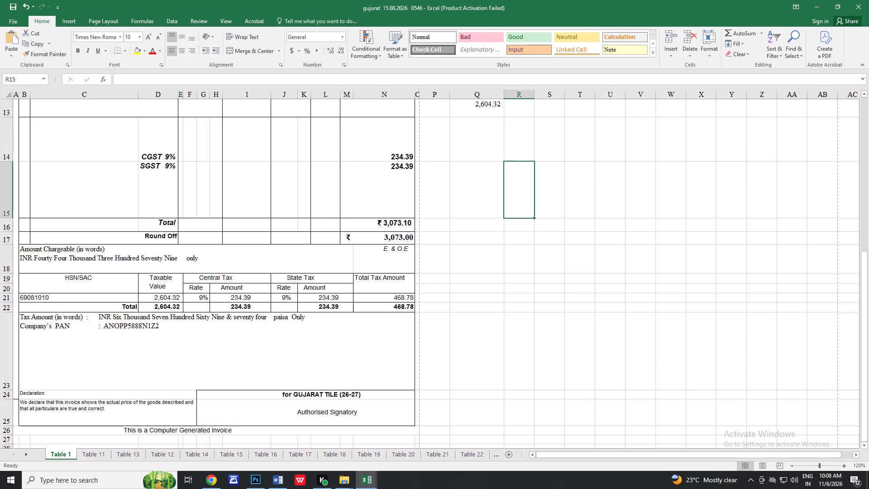
double_click(67, 261)
key(BackSpace)
key(BackSpace)
key(BackSpace)
key(BackSpace)
key(BackSpace)
key(BackSpace)
key(BackSpace)
key(BackSpace)
key(BackSpace)
key(BackSpace)
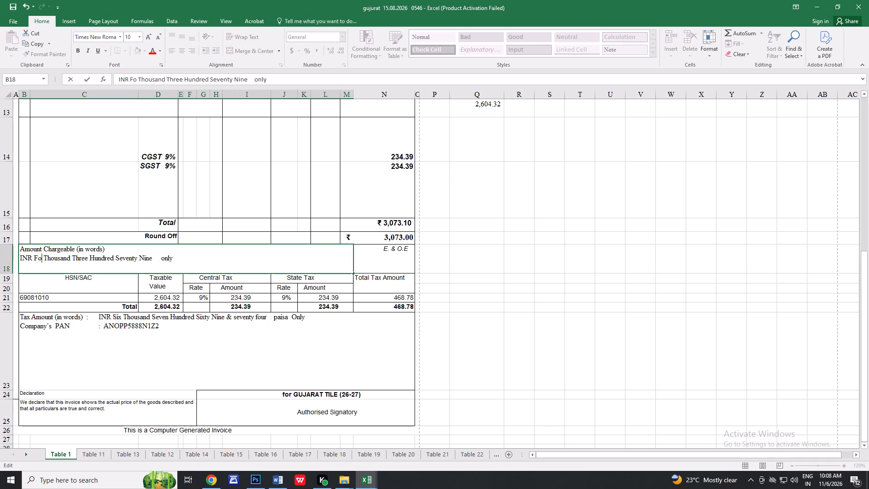
key(BackSpace)
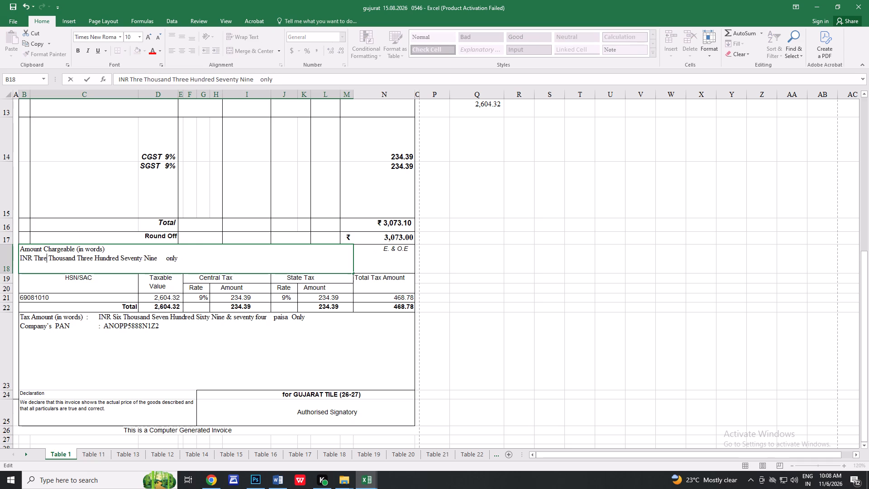
key(Right)
key(Right)
key(Right)
key(Right)
key(Right)
key(Right)
key(Right)
key(Right)
key(Right)
key(Right)
key(Right)
key(Right)
key(Right)
key(Right)
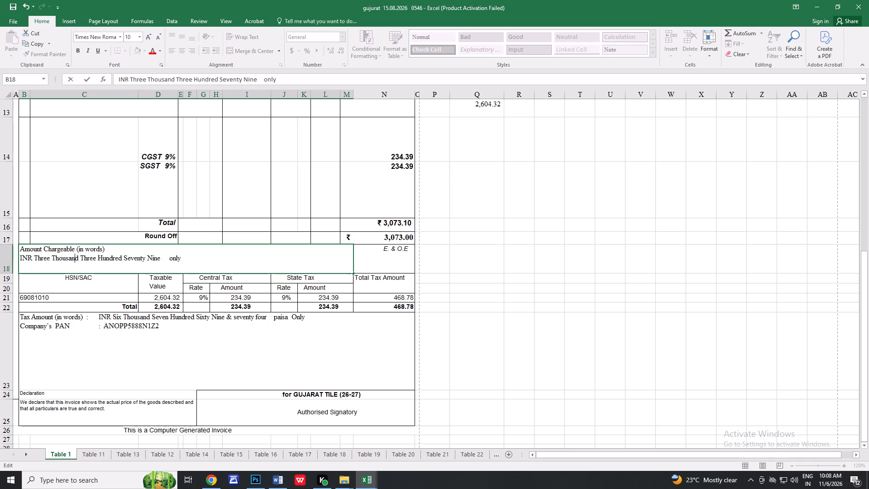
key(Right)
key(Right)
key(Right)
key(Right)
key(Right)
key(Right)
key(Right)
key(Right)
key(Right)
key(Right)
key(Right)
key(Left)
key(Left)
key(BackSpace)
key(BackSpace)
key(BackSpace)
key(BackSpace)
key(BackSpace)
key(BackSpace)
key(BackSpace)
key(BackSpace)
key(BackSpace)
key(BackSpace)
key(BackSpace)
key(BackSpace)
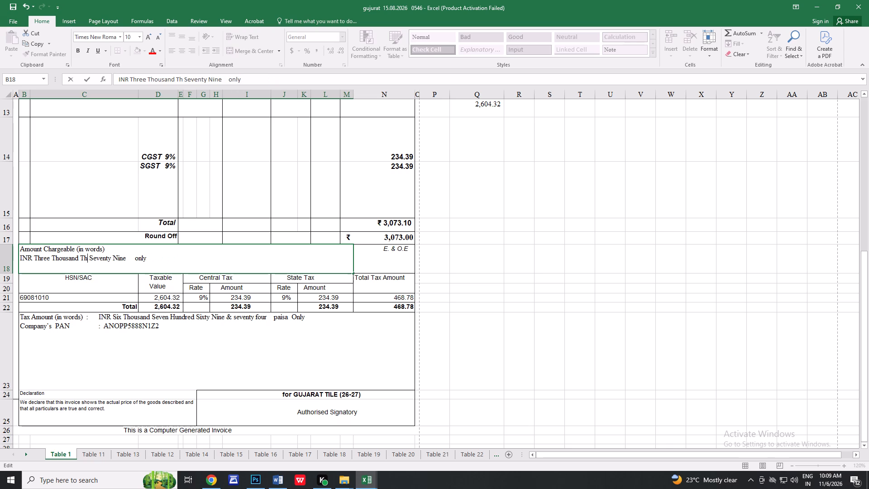
key(BackSpace)
key(Right)
key(Right)
key(Right)
key(Right)
key(Right)
key(Right)
key(Right)
key(Right)
key(Right)
key(Right)
key(Right)
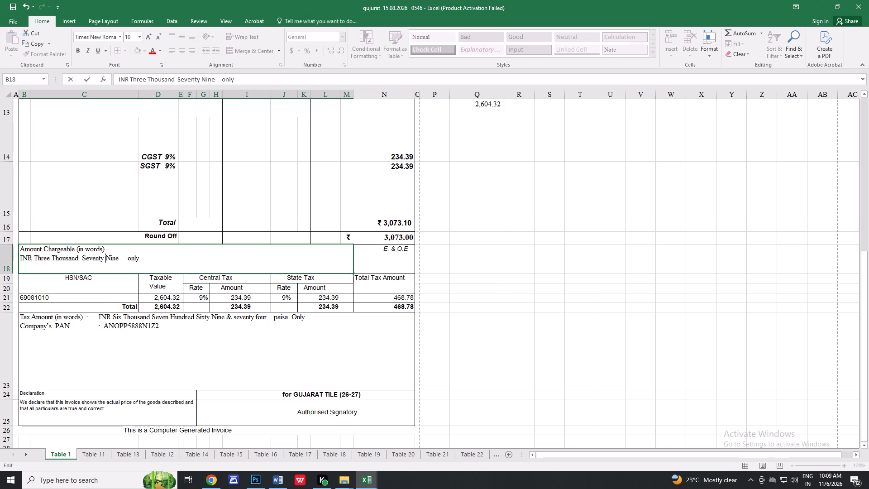
key(Right)
key(Right)
key(BackSpace)
key(BackSpace)
key(BackSpace)
key(BackSpace)
click(537, 244)
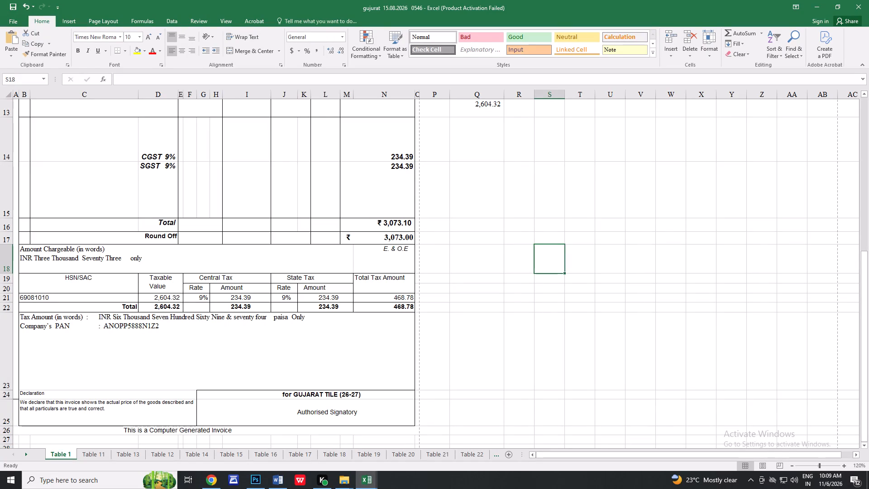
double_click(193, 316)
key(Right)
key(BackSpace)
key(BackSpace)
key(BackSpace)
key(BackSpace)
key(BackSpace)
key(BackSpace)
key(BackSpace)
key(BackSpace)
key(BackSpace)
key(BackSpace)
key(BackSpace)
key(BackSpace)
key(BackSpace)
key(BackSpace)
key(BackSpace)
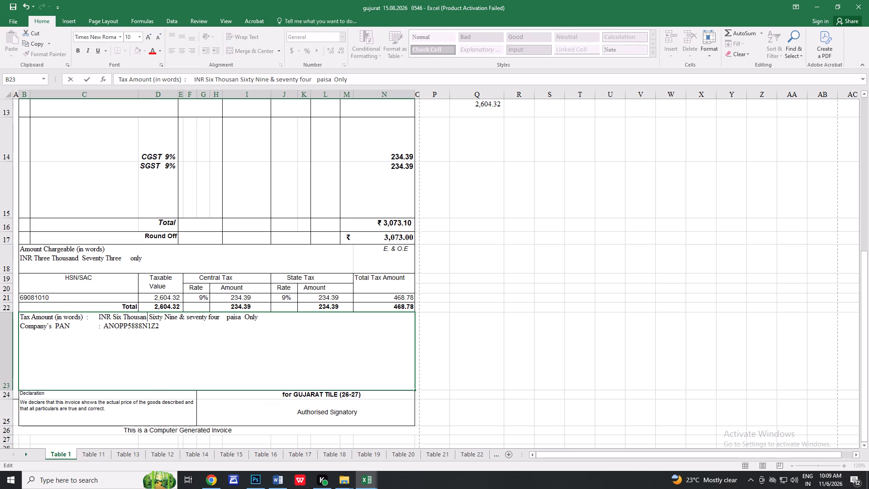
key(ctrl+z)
Change the beginning of the tax amount in words to "INR Four Hundred", dropping the thousands.
key(Left)
key(Left)
key(Left)
key(Left)
key(Left)
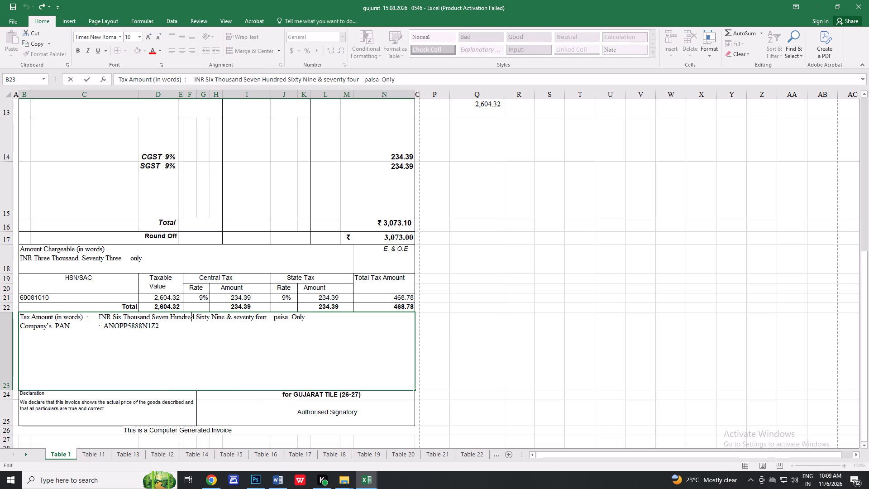
key(Left)
key(Left)
key(Left)
key(BackSpace)
key(BackSpace)
key(BackSpace)
key(BackSpace)
key(BackSpace)
key(BackSpace)
key(BackSpace)
key(BackSpace)
key(BackSpace)
key(BackSpace)
key(BackSpace)
key(BackSpace)
key(BackSpace)
key(BackSpace)
key(BackSpace)
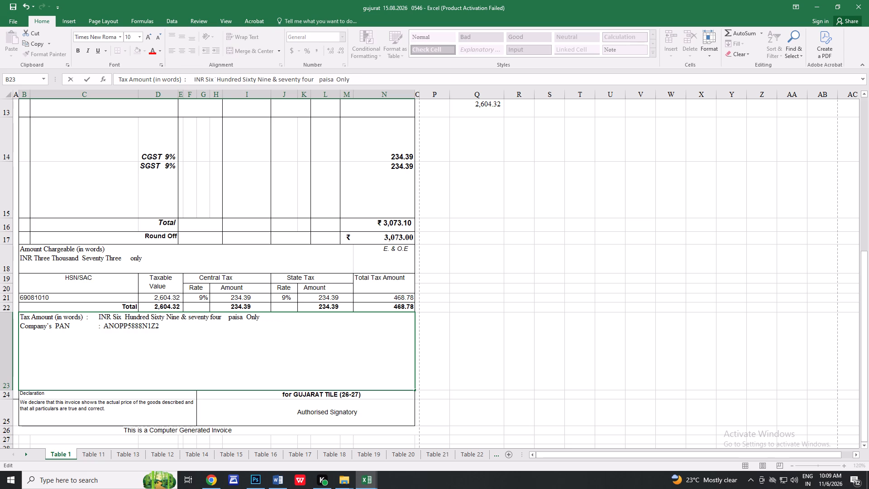
key(BackSpace)
key(BackSpace)
key(BackSpace)
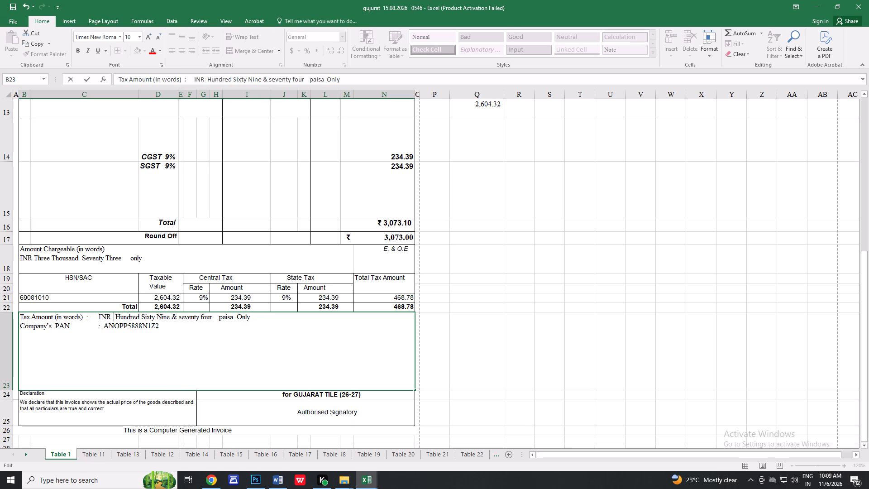
key(o)
text(ur)
Change the word after "Sixty" in the tax amount in words to "Eight".
key(Right)
key(Right)
key(Right)
key(Right)
key(Right)
key(Right)
key(Right)
key(Right)
key(Right)
key(Right)
key(Right)
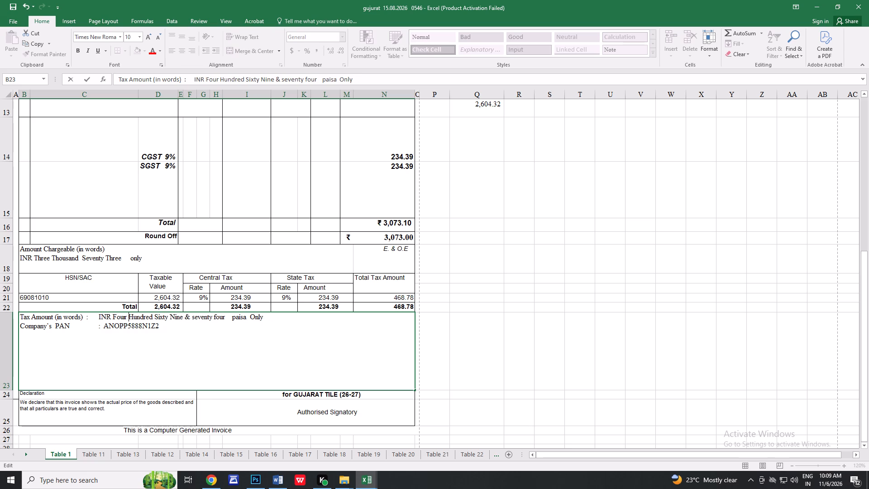
key(Right)
key(Right)
key(Right)
key(Right)
key(Right)
key(Right)
key(Right)
key(Right)
key(BackSpace)
key(BackSpace)
key(BackSpace)
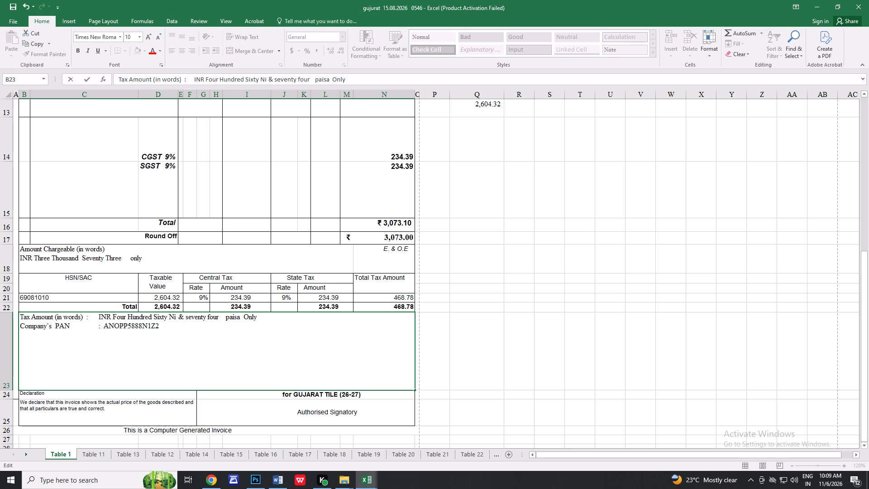
key(BackSpace)
key(BackSpace)
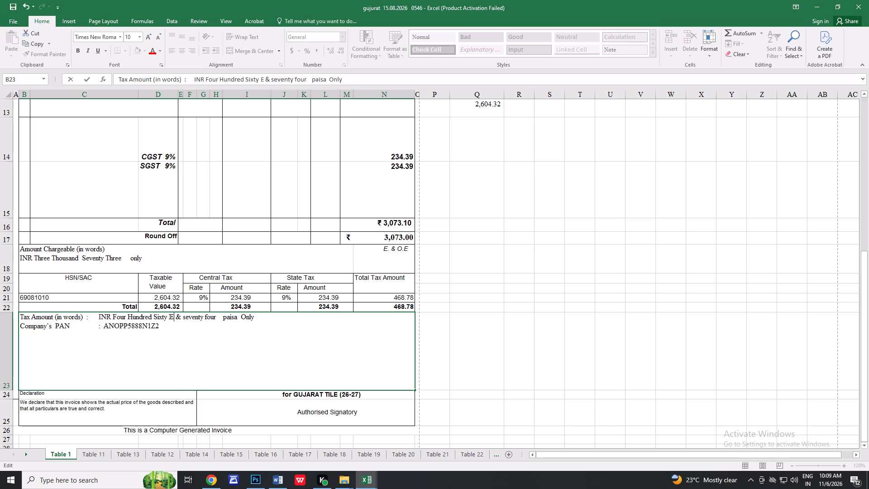
text(ight)
Delete the word "four" after "seventy" in the paisa part of the tax amount in words.
key(Right)
key(Right)
key(Right)
key(Right)
key(Right)
key(Right)
key(Right)
key(Right)
key(Right)
key(Right)
key(Right)
key(Right)
key(Right)
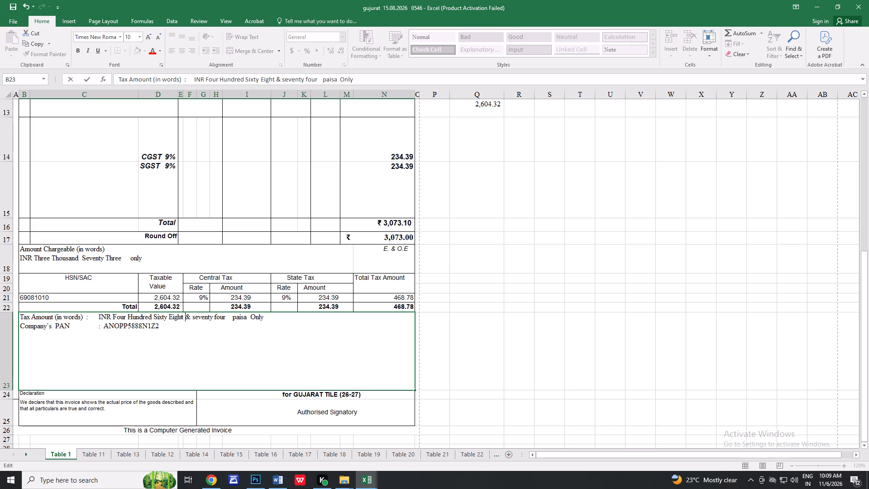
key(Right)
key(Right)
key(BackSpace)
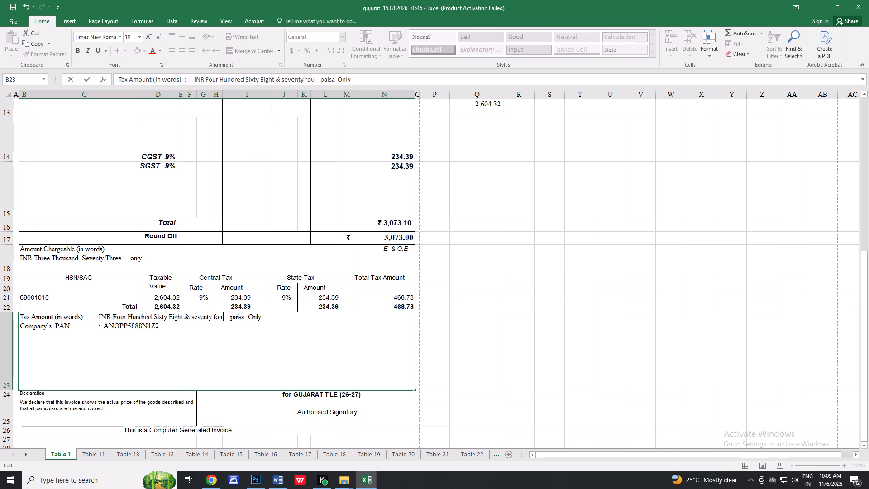
Complete the paisa part of the tax amount in words as "seventy eight", replacing the leftover letters of "four".
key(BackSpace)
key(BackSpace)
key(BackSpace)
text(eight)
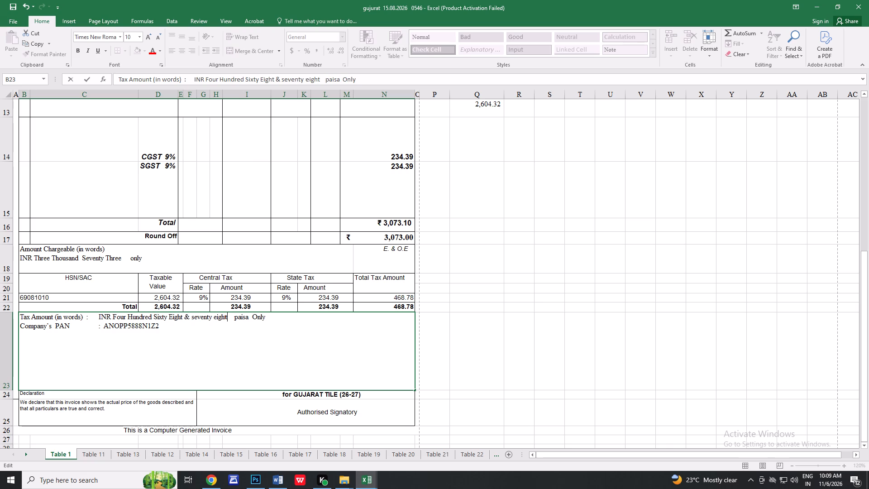
click(565, 289)
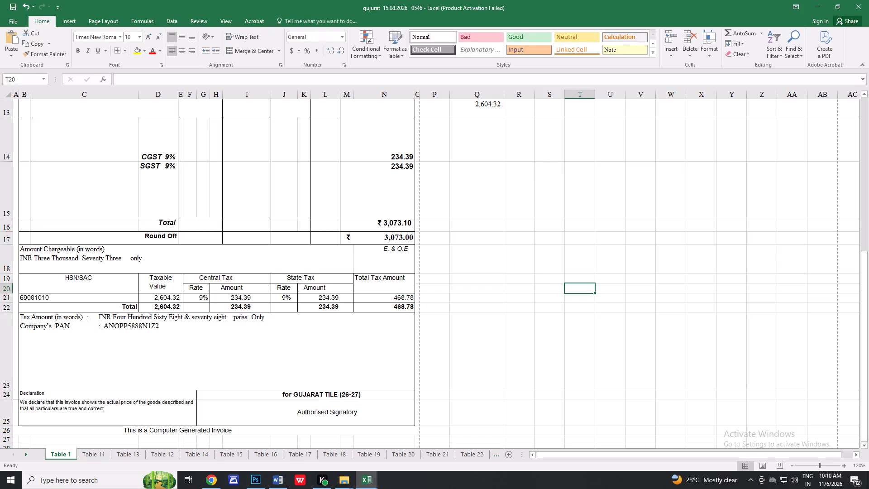
Print one copy of the active invoice sheet on the EPSON L3250 Series in portrait A4.
key(ctrl+p)
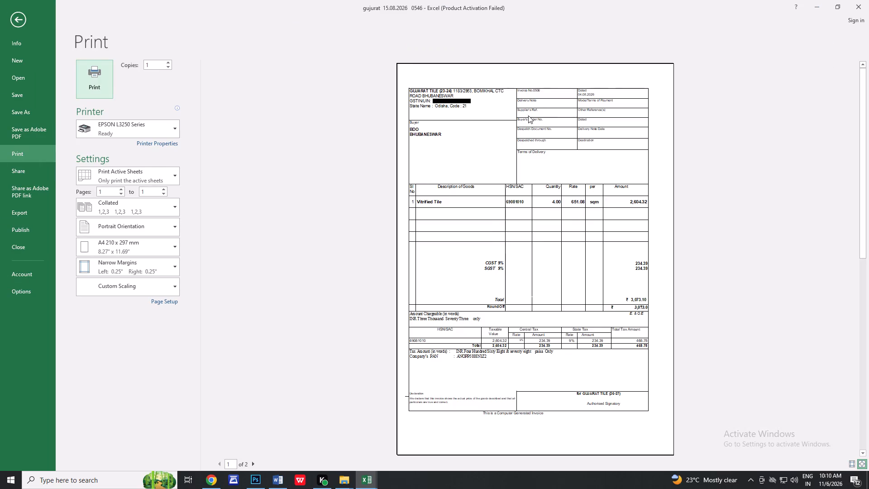
click(94, 72)
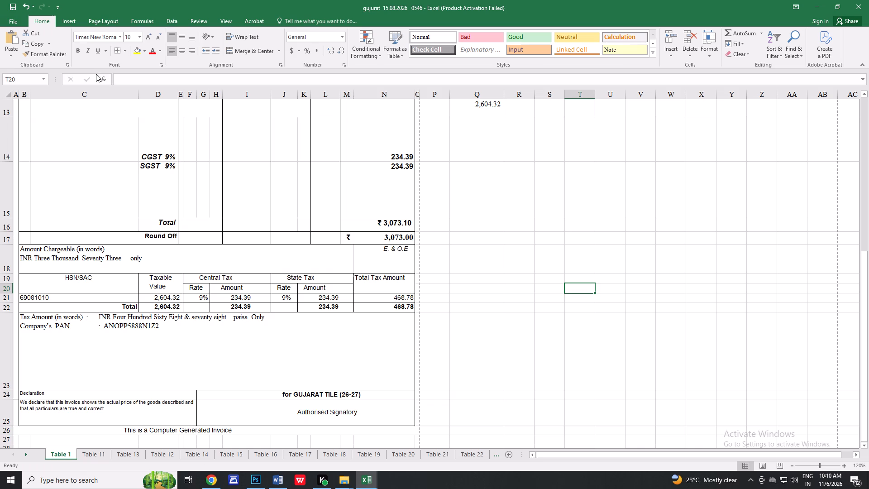